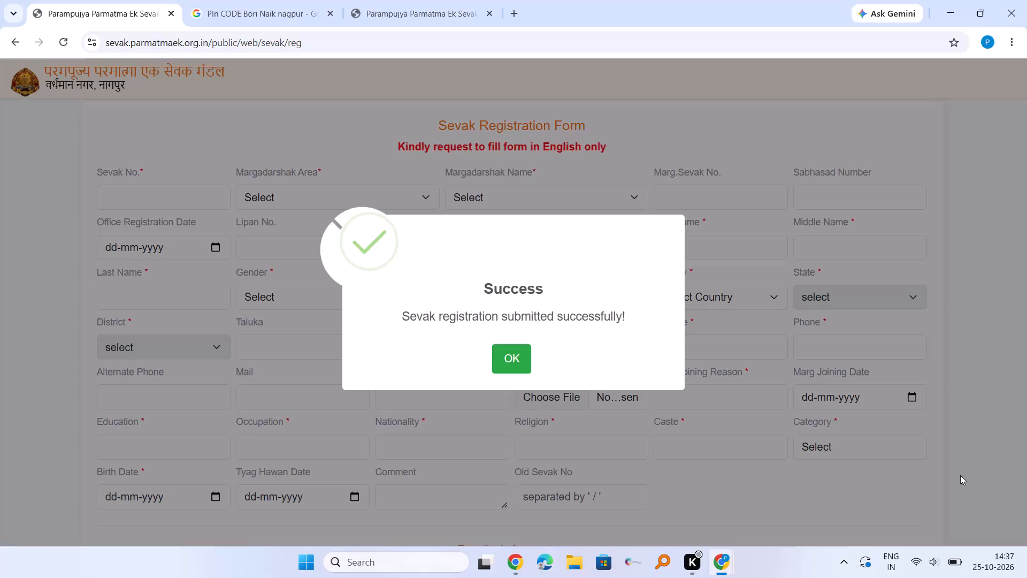
Search the Existing Margadarshak List in the other open browser page for "devkabai".
left_click(379, 0)
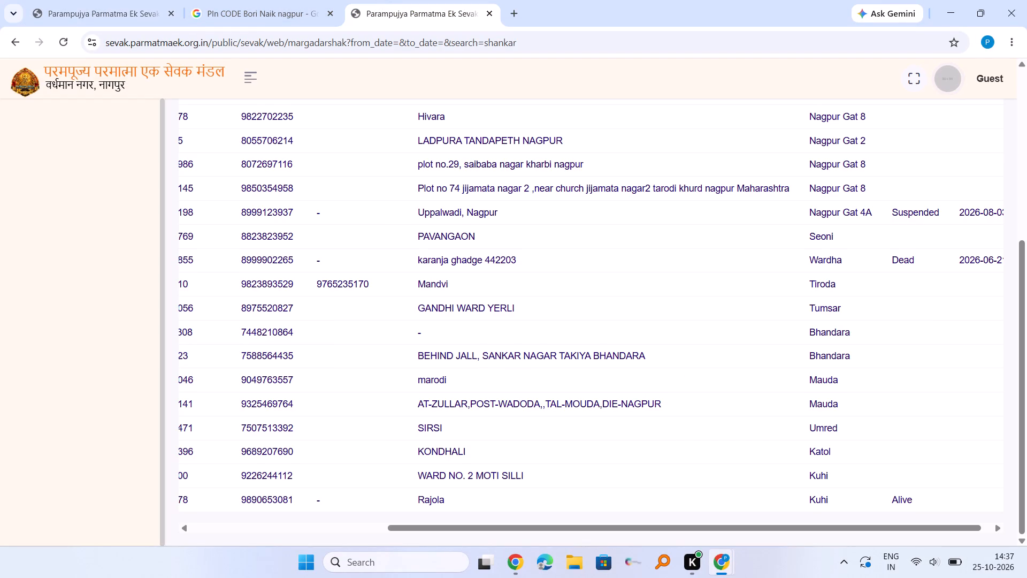
scroll(472, 249, "up", 6)
double_click(502, 196)
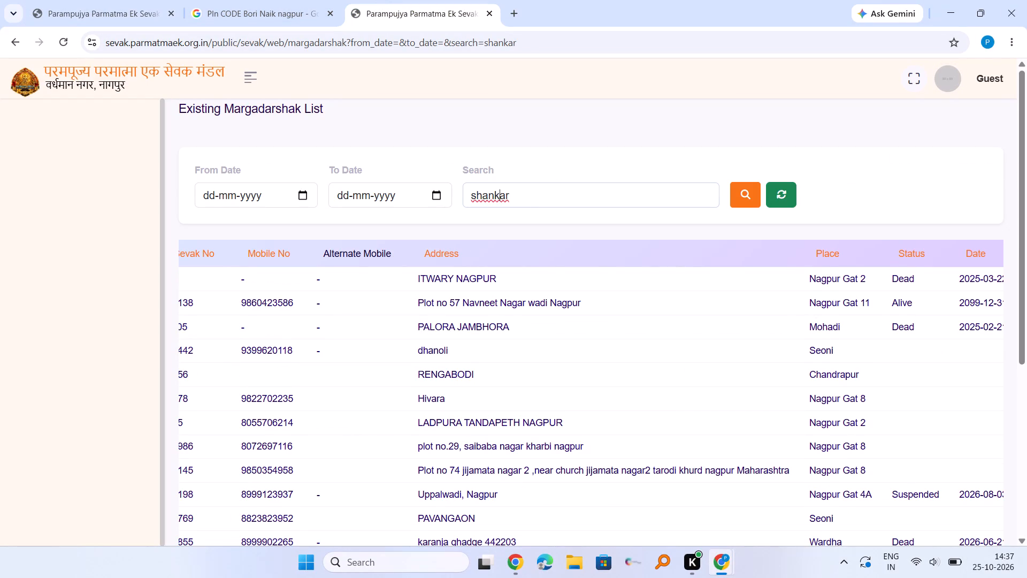
key("BackSpace")
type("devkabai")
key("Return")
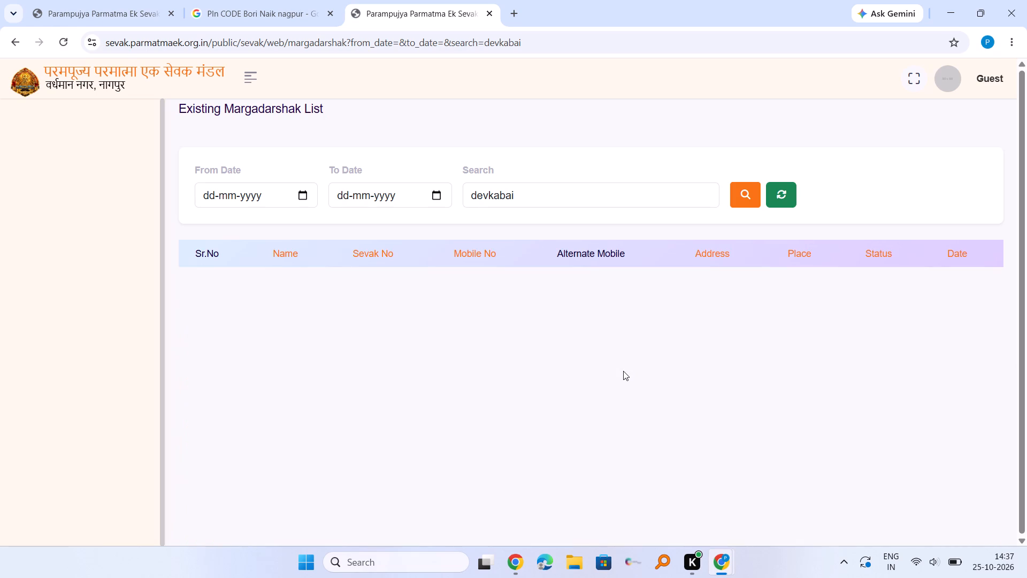
Refine the Margadarshak search by adding the person's surname after the first name.
scroll(450, 327, "up", 1)
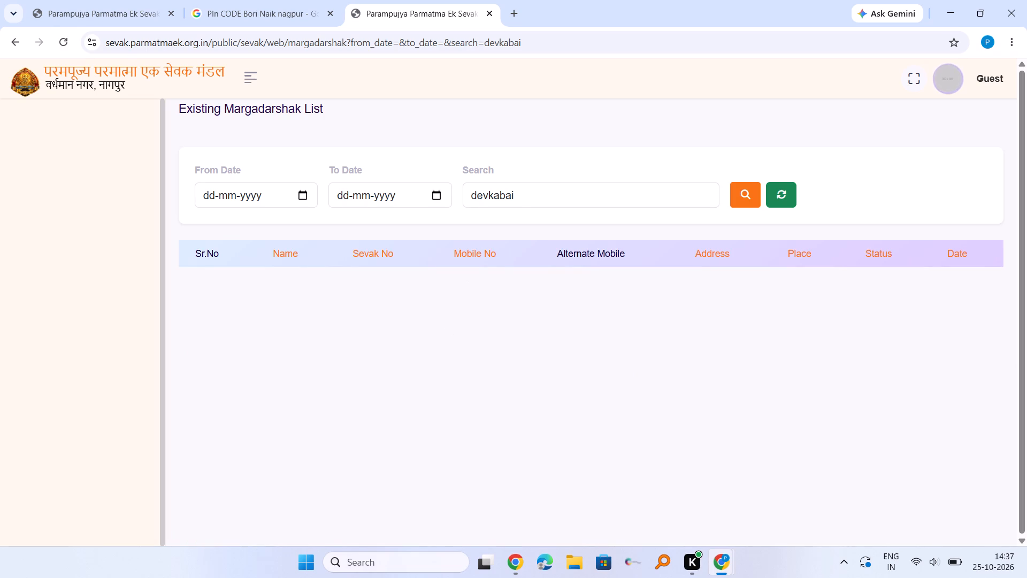
left_click(515, 202)
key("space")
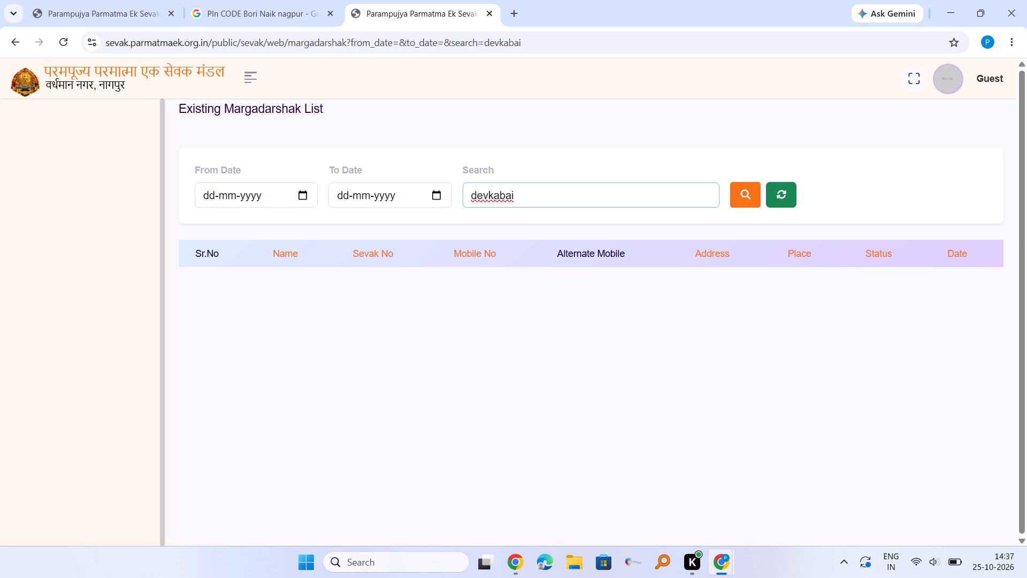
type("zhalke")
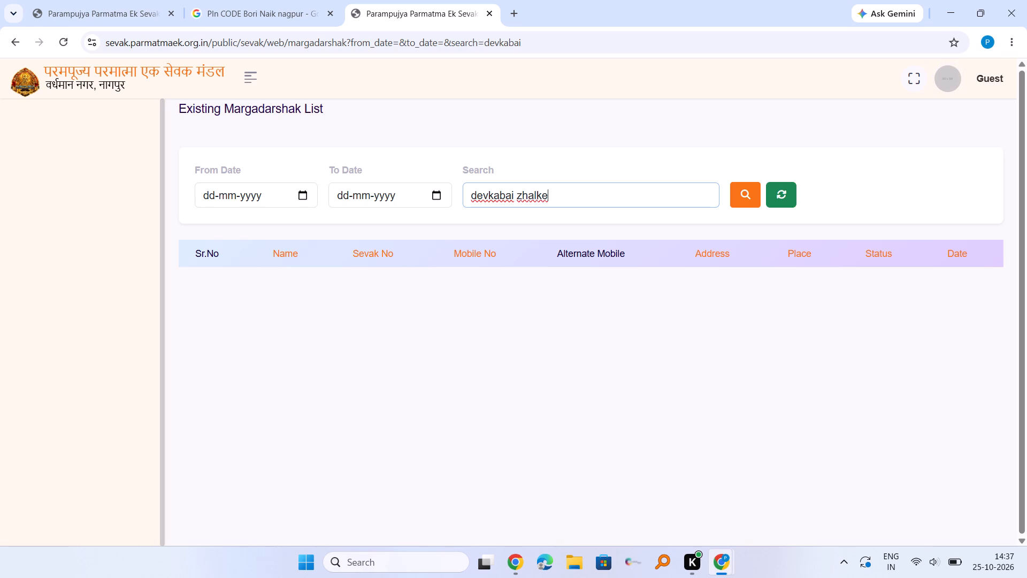
left_click(751, 189)
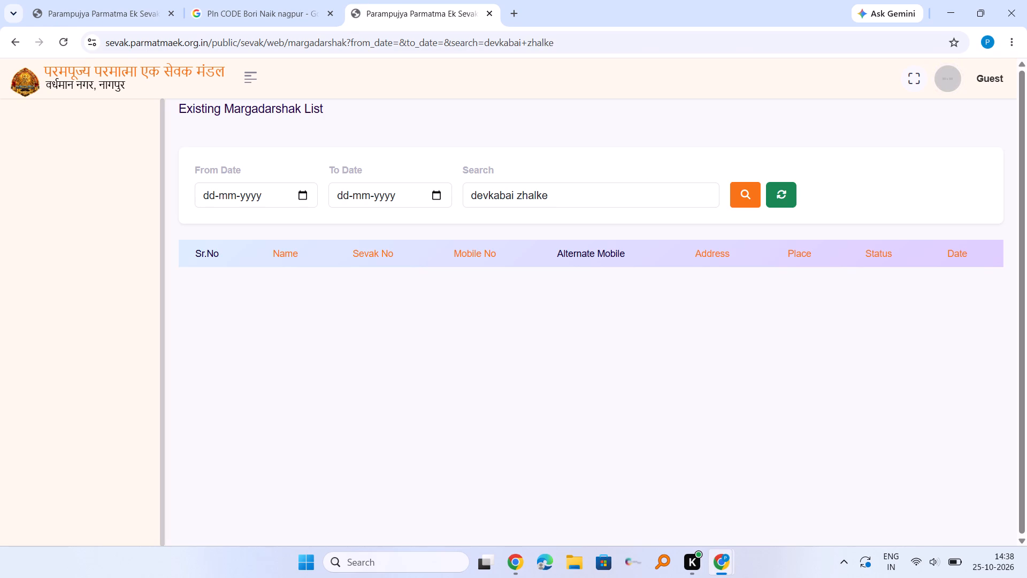
Replace the search text with "baliram" and search the Margadarshak list.
left_click_drag(560, 196, 442, 193)
key("BackSpace")
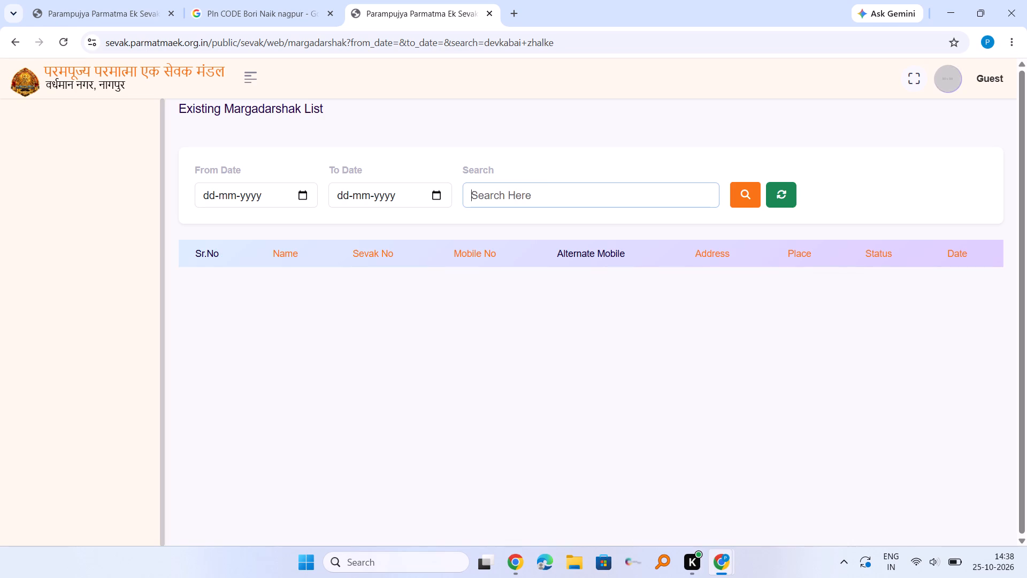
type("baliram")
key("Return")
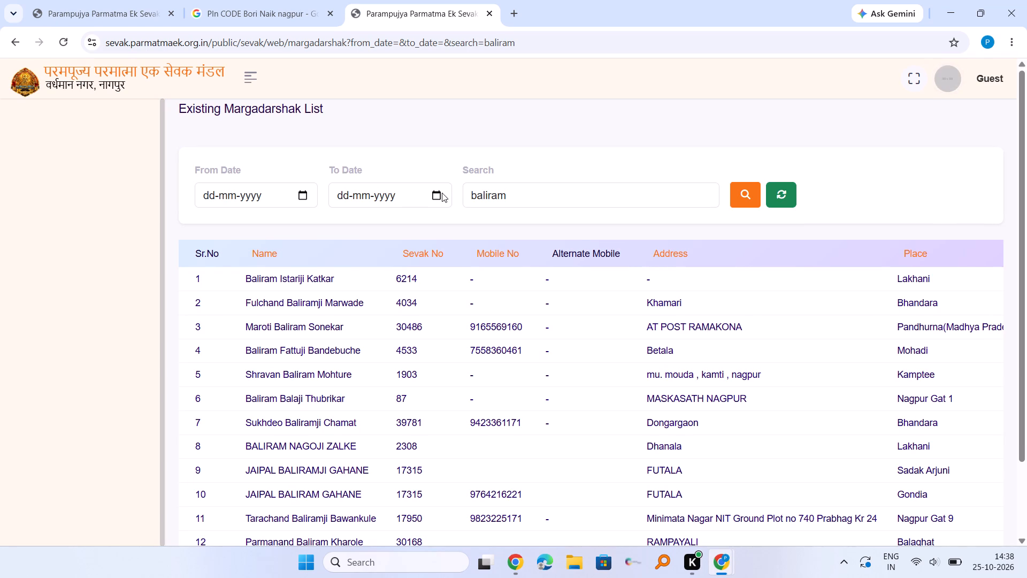
Look through the "baliram" entries in the Margadarshak list, checking names, Sevak numbers, addresses and places.
scroll(467, 409, "down", 2)
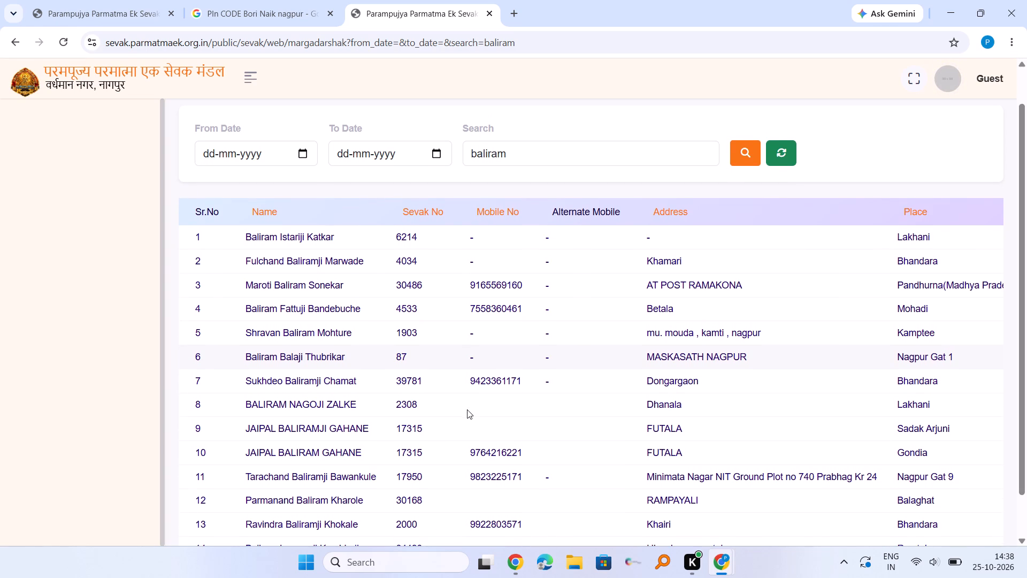
scroll(467, 409, "down", 2)
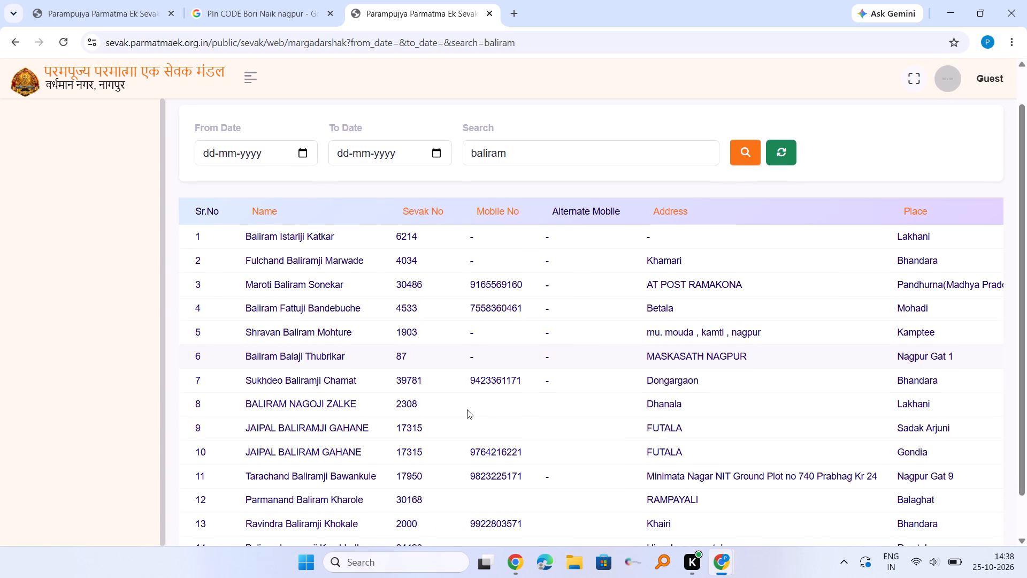
scroll(467, 409, "down", 2)
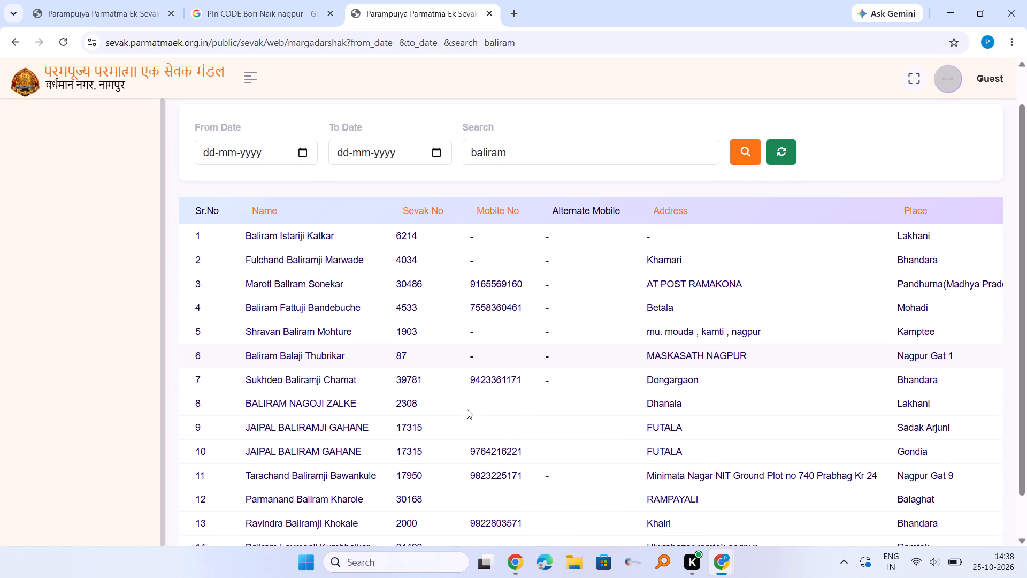
scroll(467, 409, "down", 2)
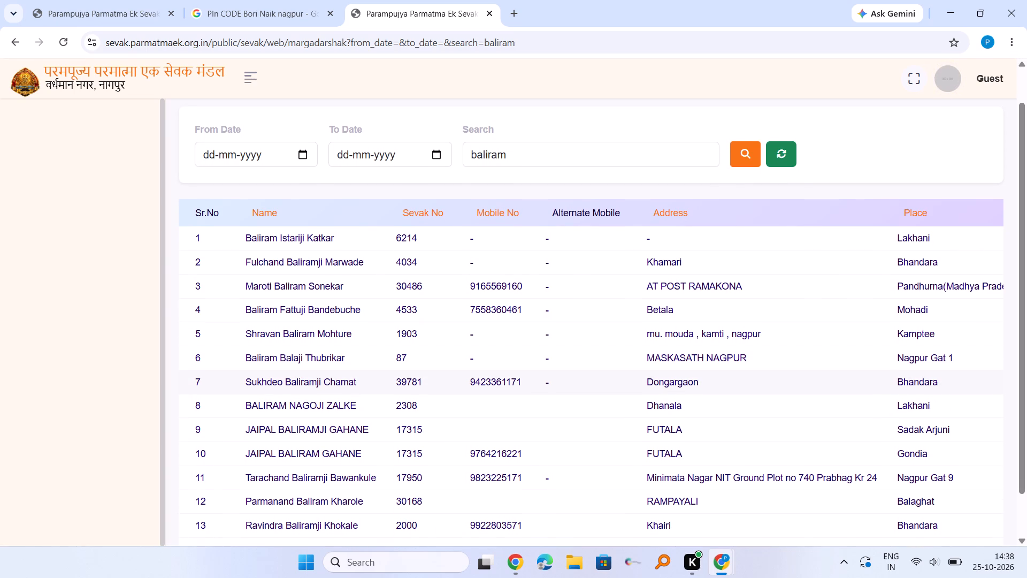
Collapse the side navigation to widen the Margadarshak list.
left_click(244, 82)
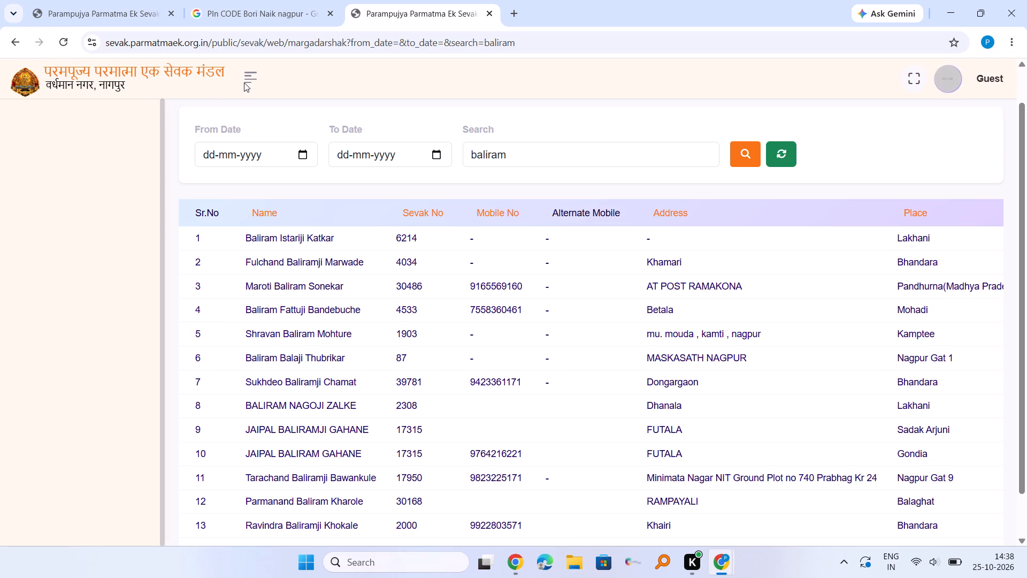
left_click(246, 78)
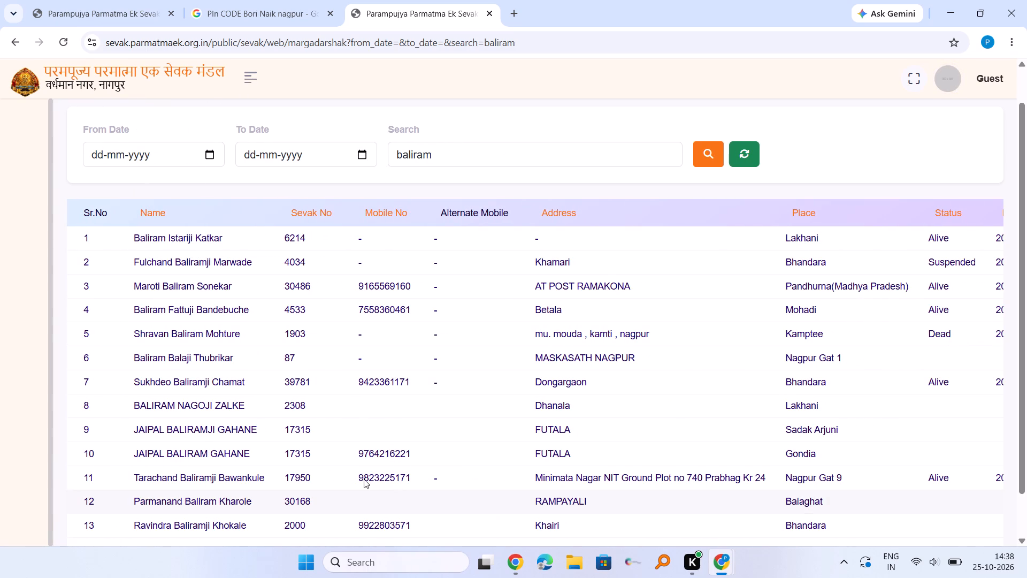
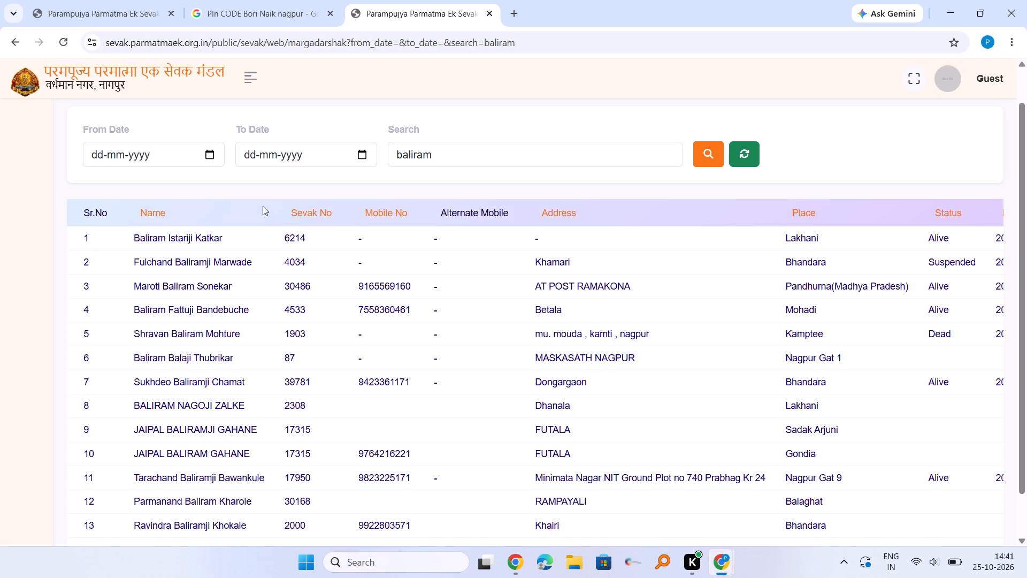
Return to the blank Sevak Registration Form and enter the new member's Sevak number.
left_click(78, 18)
left_click(502, 362)
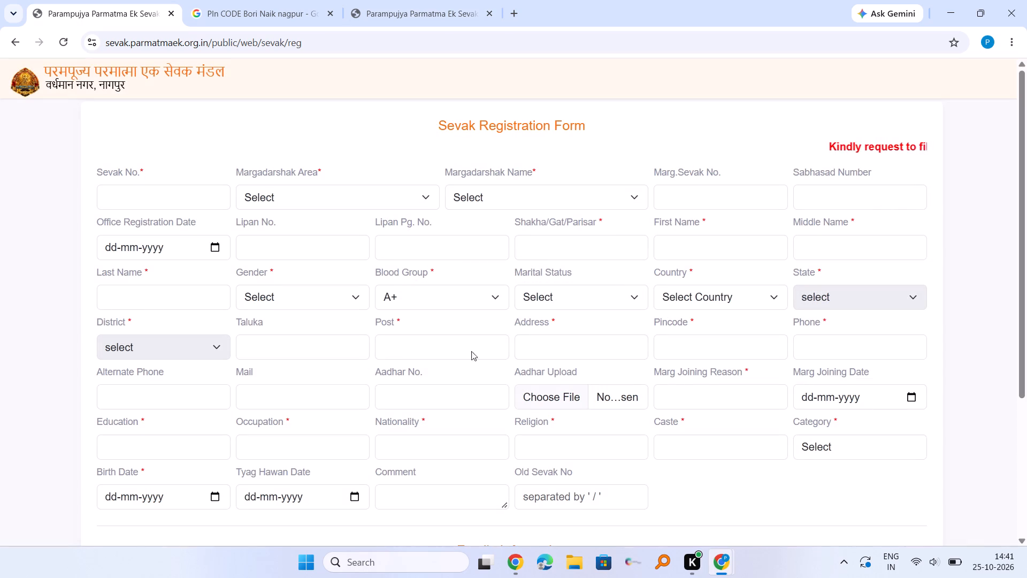
left_click(136, 201)
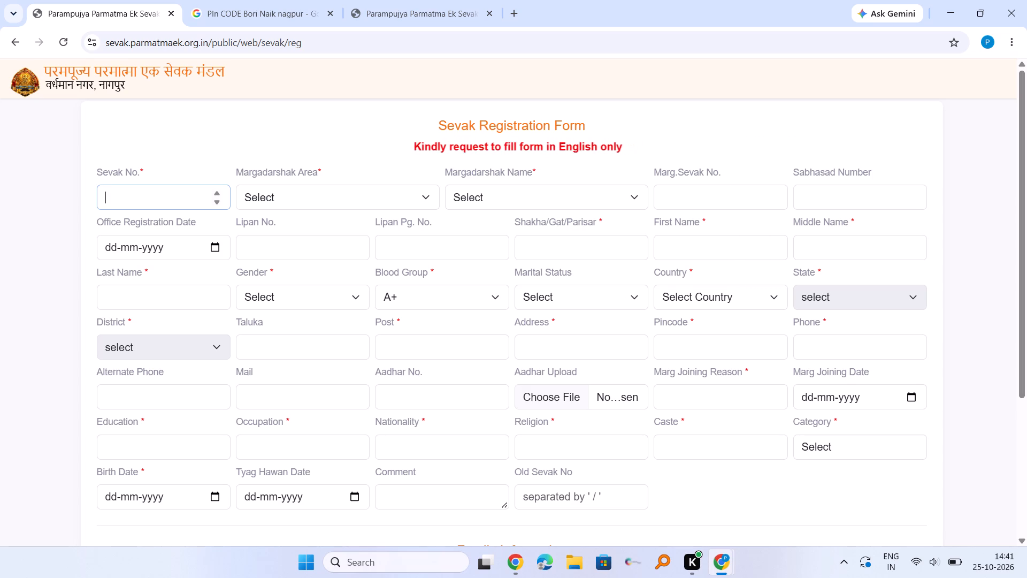
left_click(133, 206)
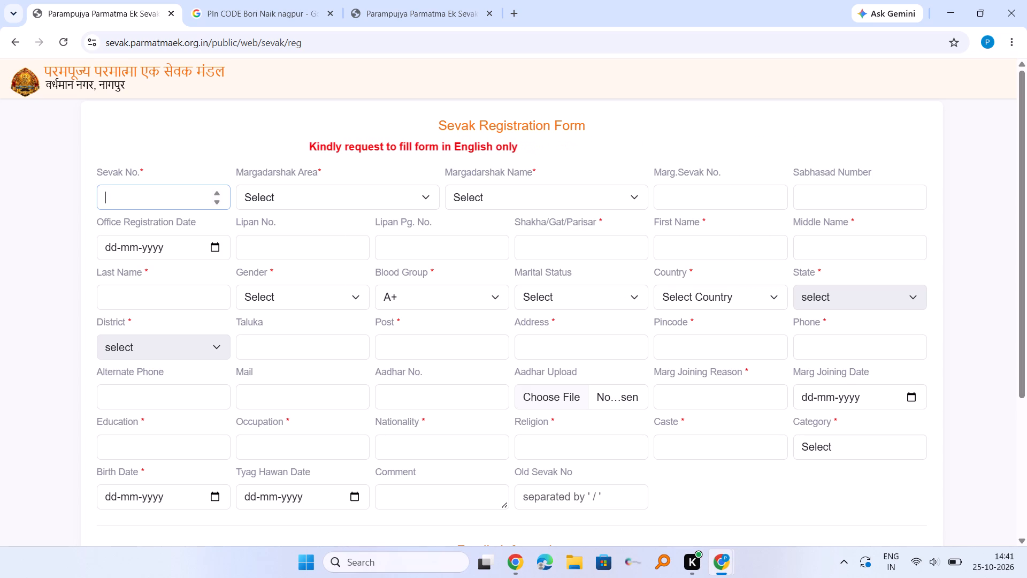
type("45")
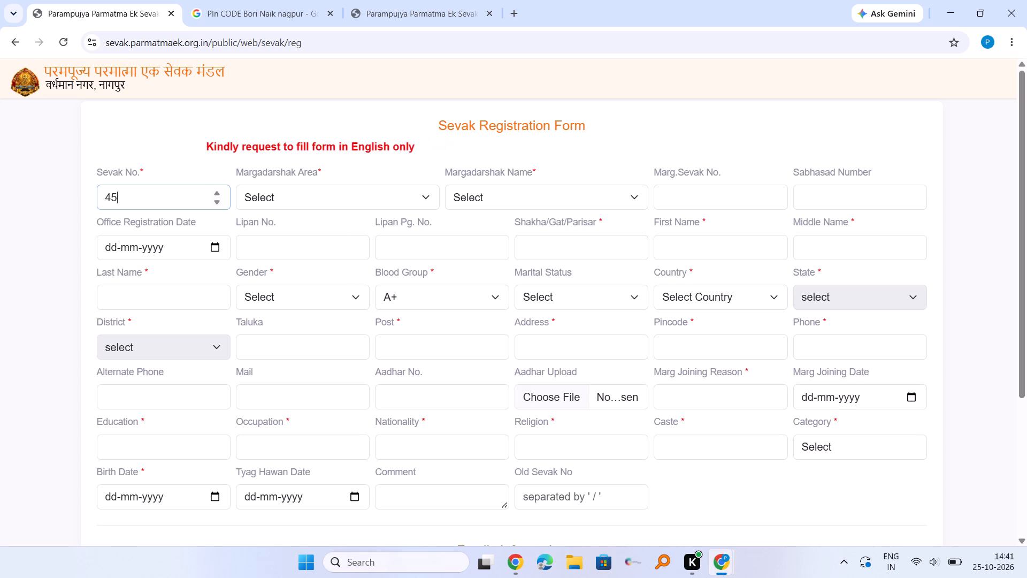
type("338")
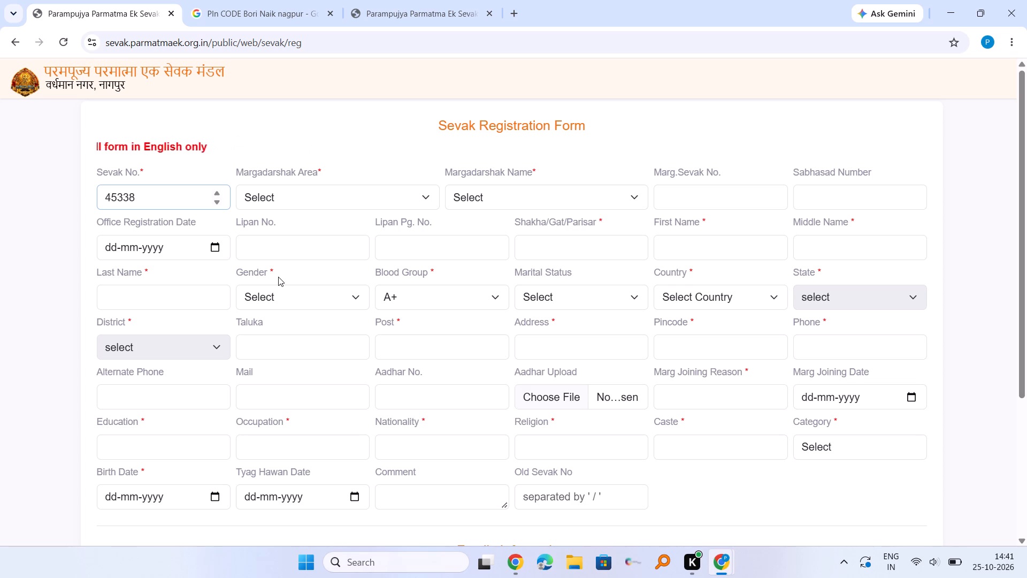
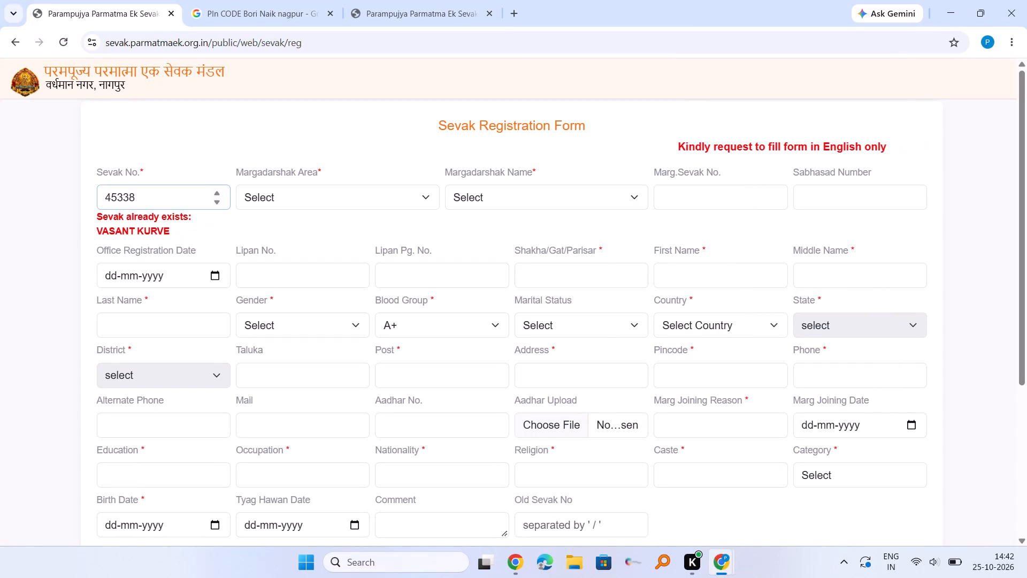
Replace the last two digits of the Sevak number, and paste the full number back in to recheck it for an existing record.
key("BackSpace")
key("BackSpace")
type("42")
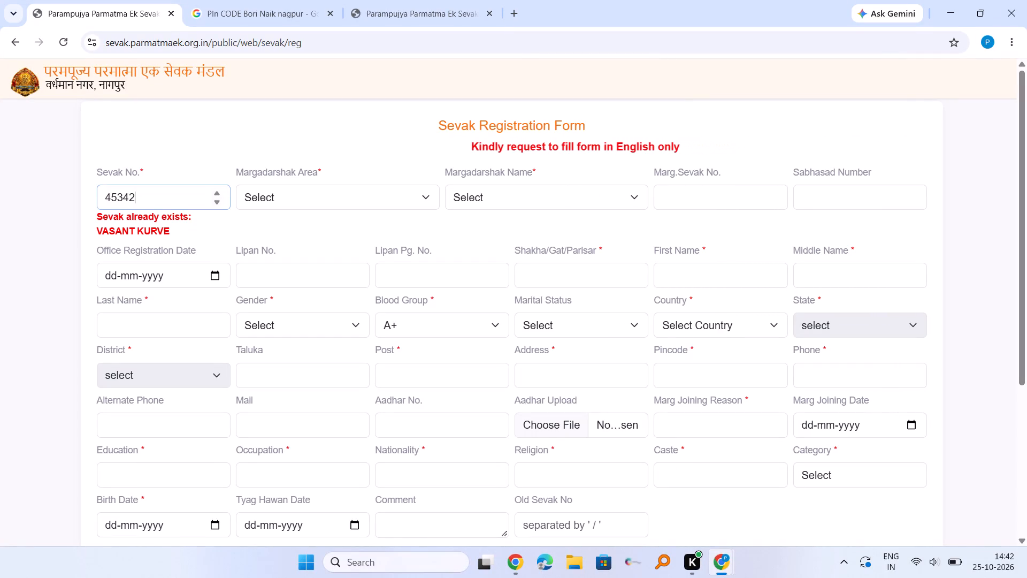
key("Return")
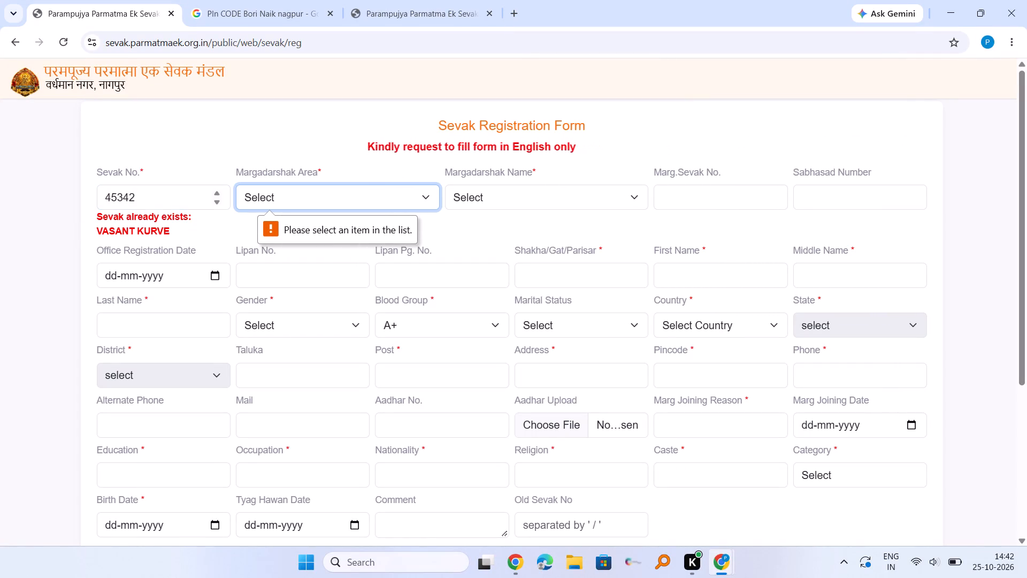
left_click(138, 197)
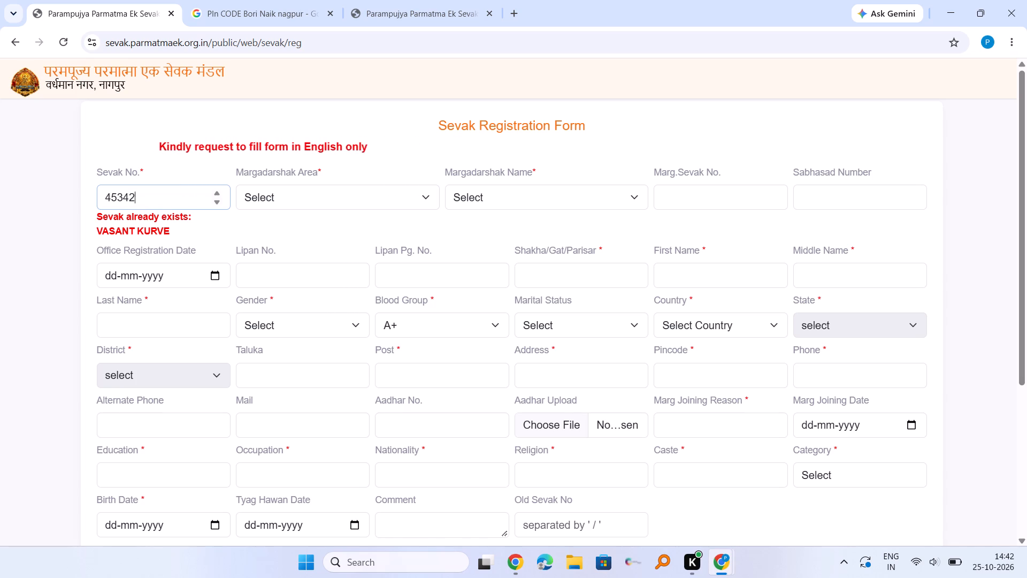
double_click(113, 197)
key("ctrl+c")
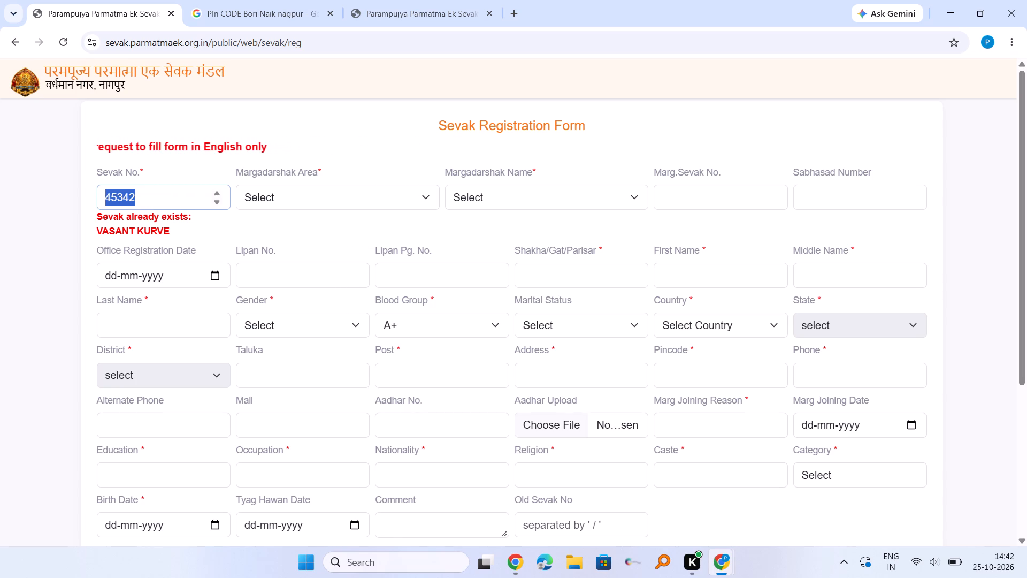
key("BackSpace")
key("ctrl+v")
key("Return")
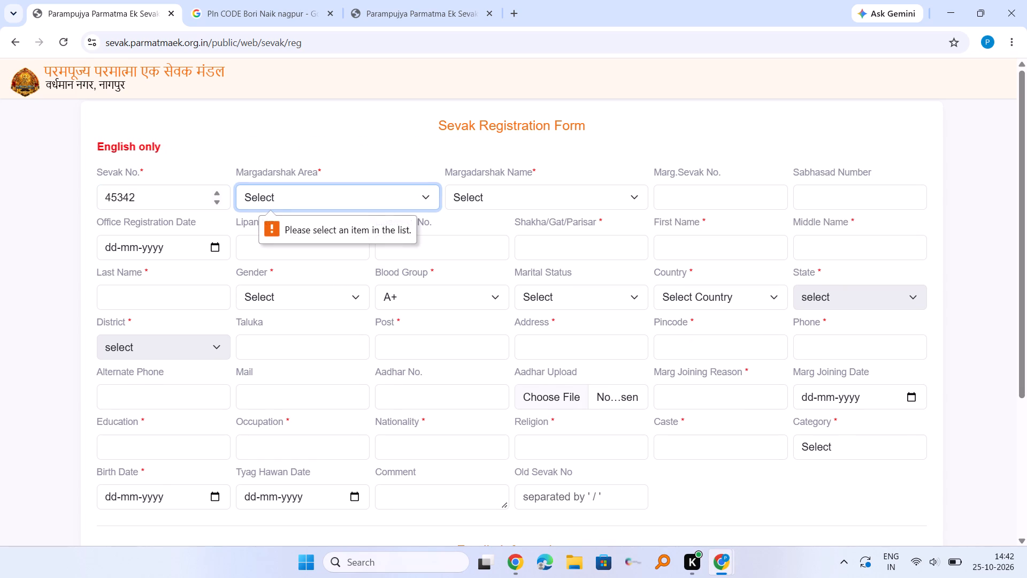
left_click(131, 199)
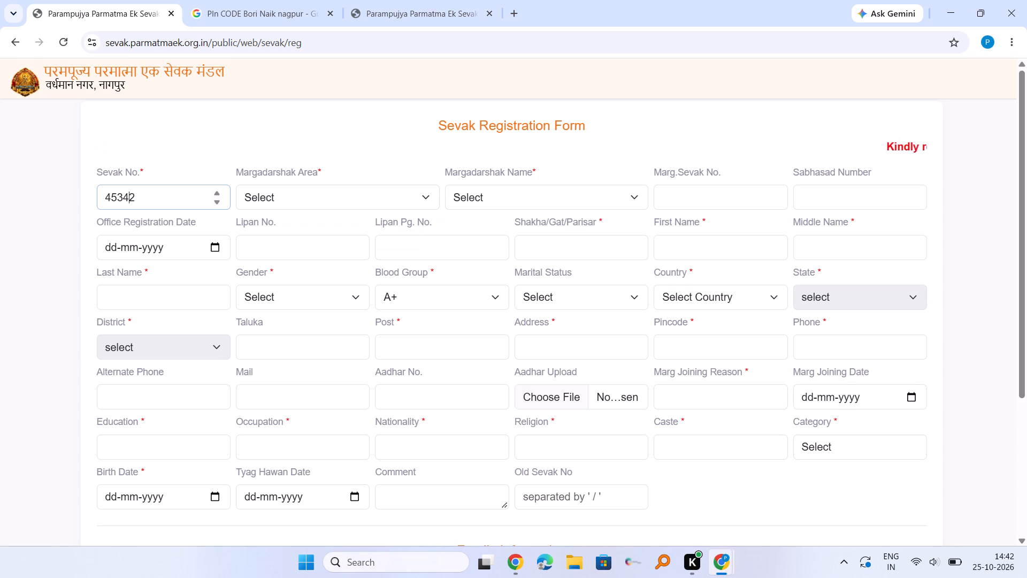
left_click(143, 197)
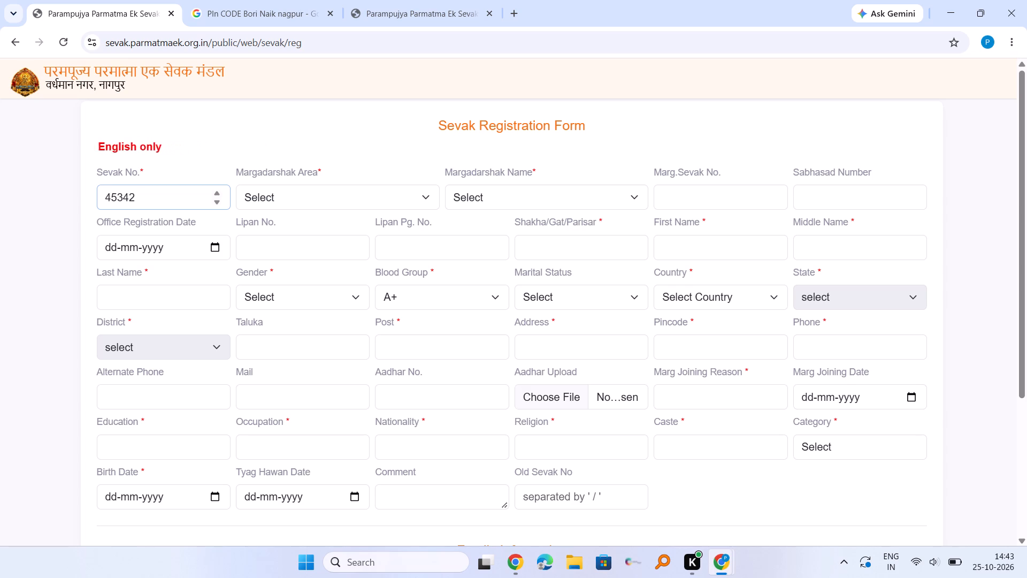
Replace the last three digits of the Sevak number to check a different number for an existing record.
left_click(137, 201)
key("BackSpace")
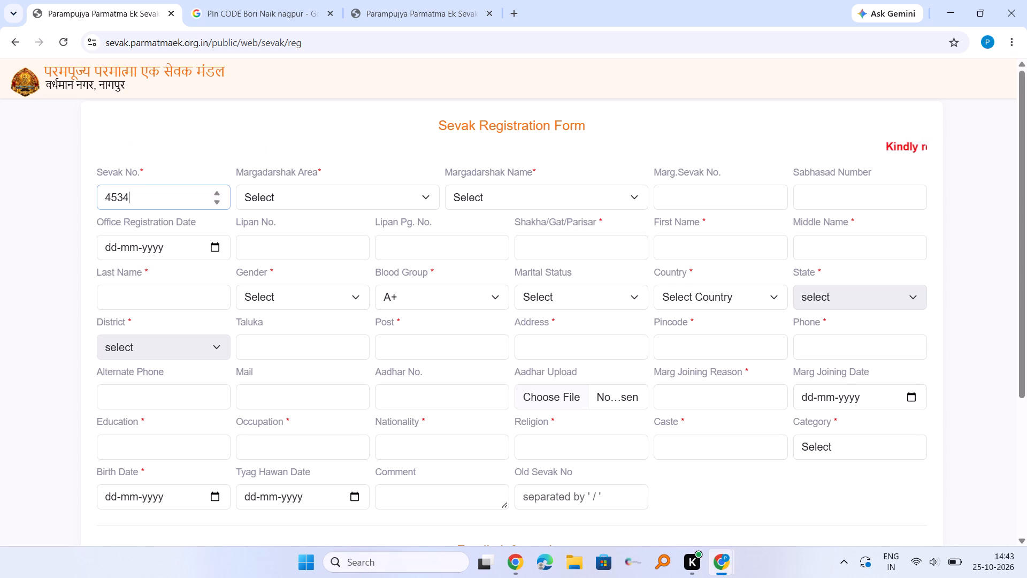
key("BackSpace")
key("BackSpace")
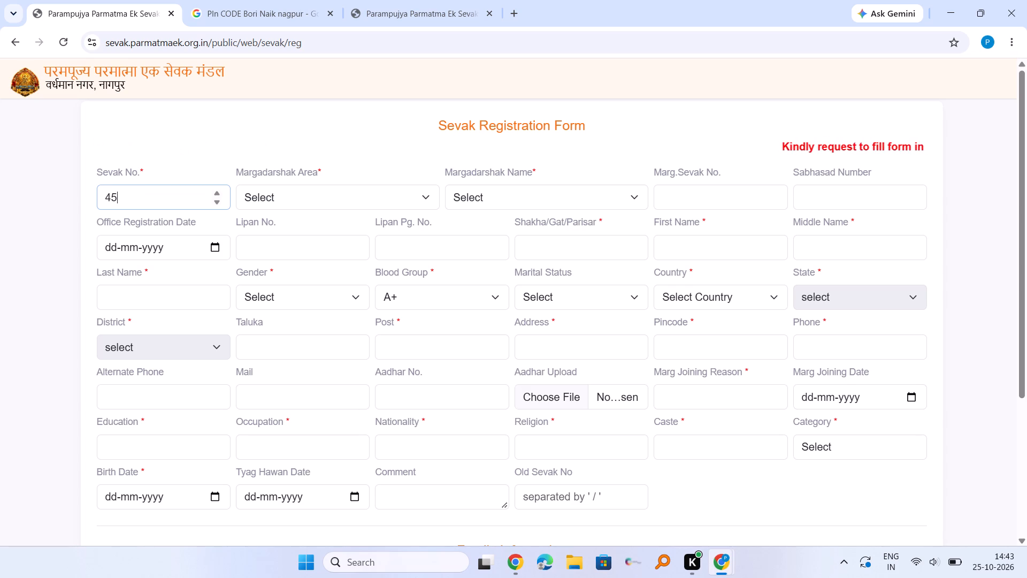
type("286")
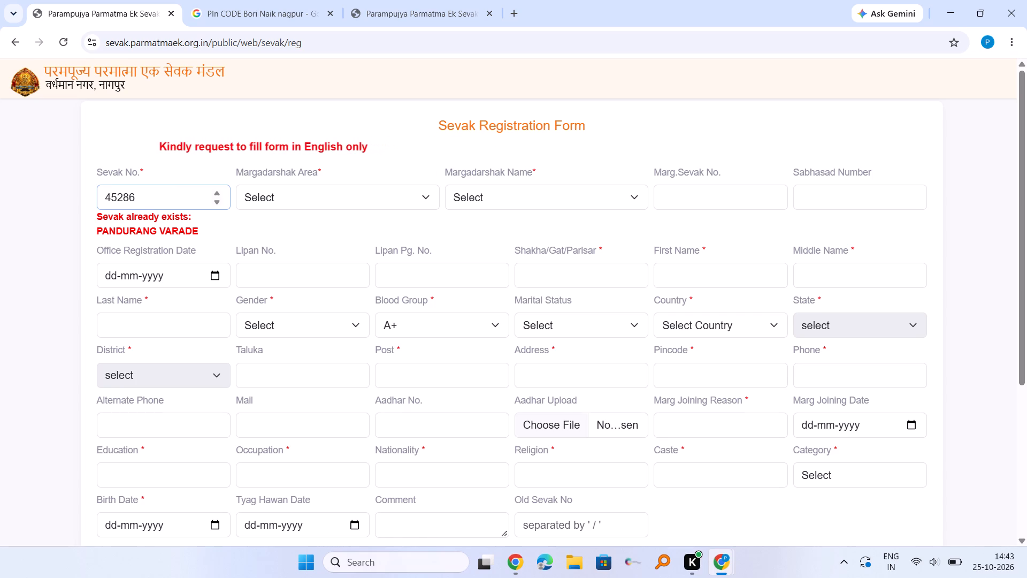
Enter another Sevak number by replacing its last three digits, and raise it by one to try the following number.
key("BackSpace")
key("BackSpace")
key("BackSpace")
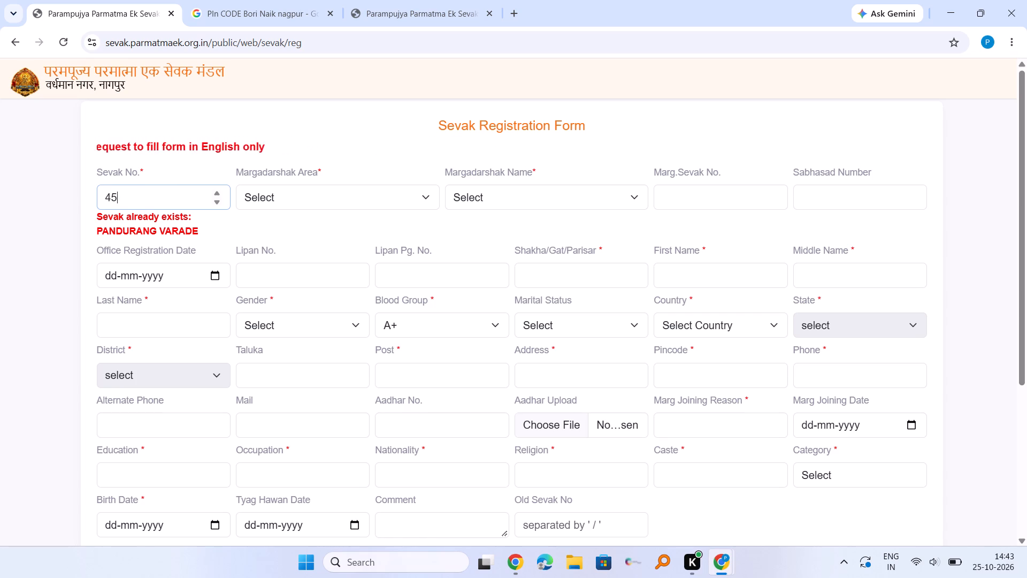
key("3")
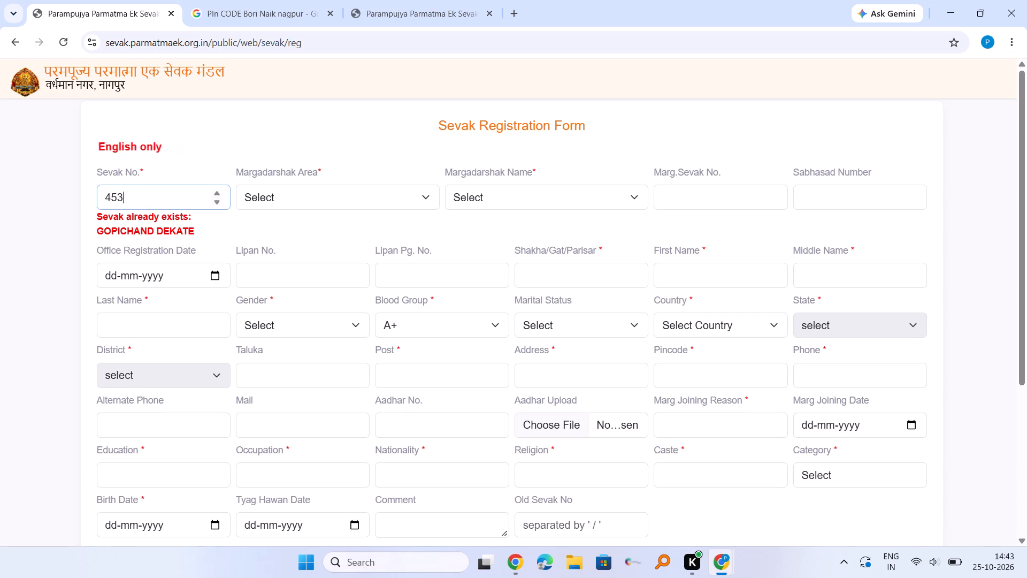
type("65")
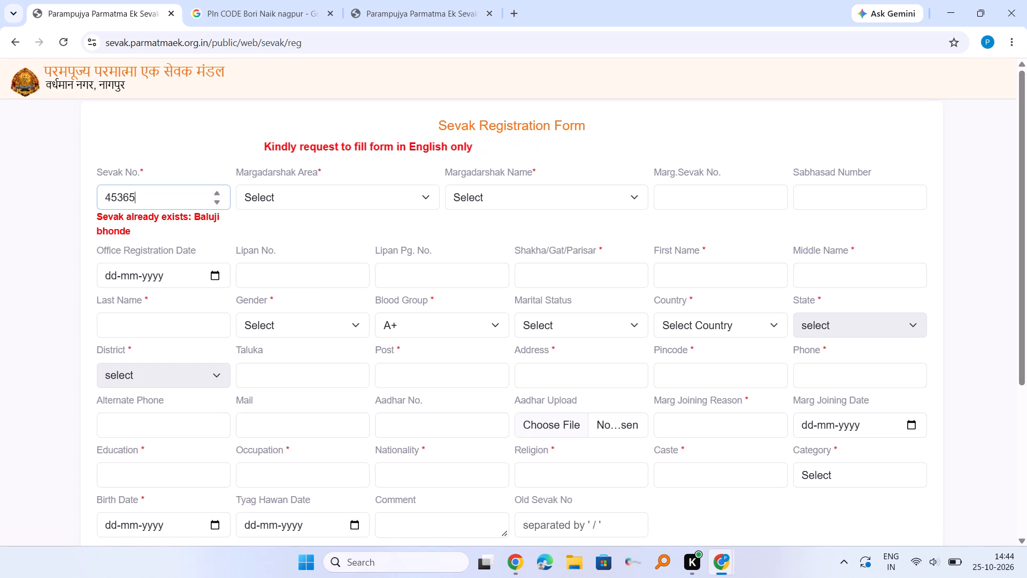
key("Up")
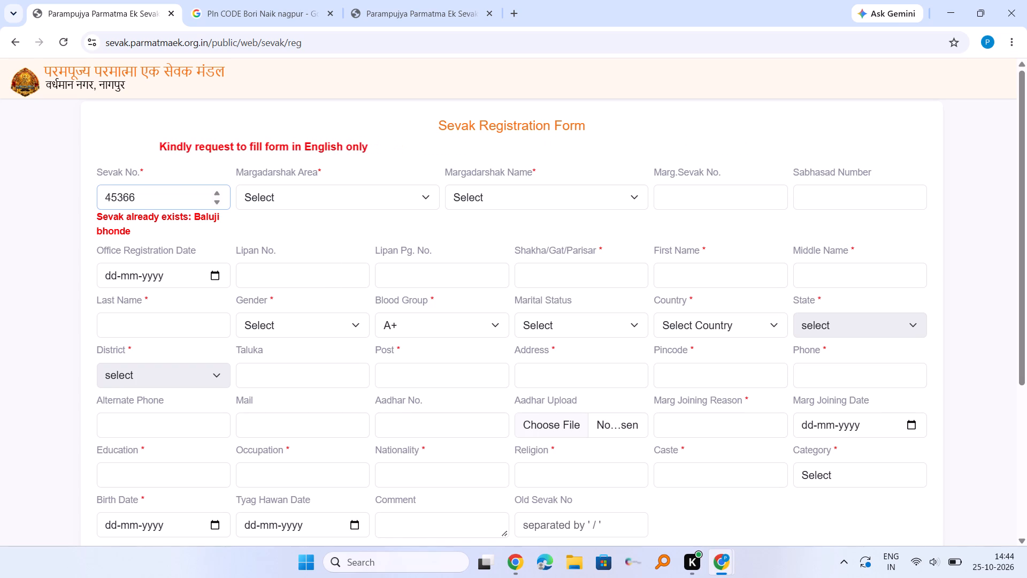
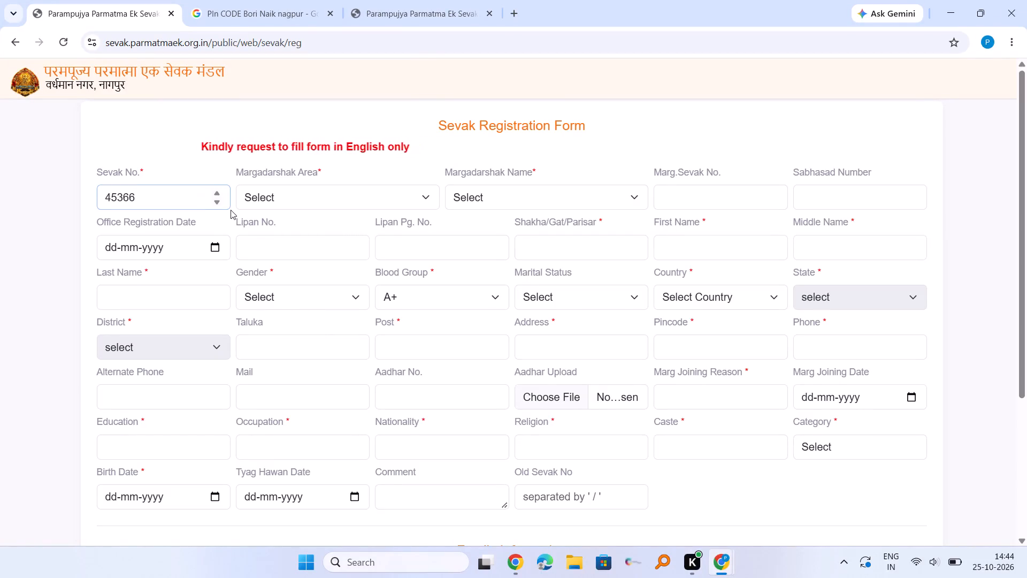
Set the Shakha/Gat/Parisar to Nagpur and enter the Sevak's first, middle and last names.
left_click(555, 245)
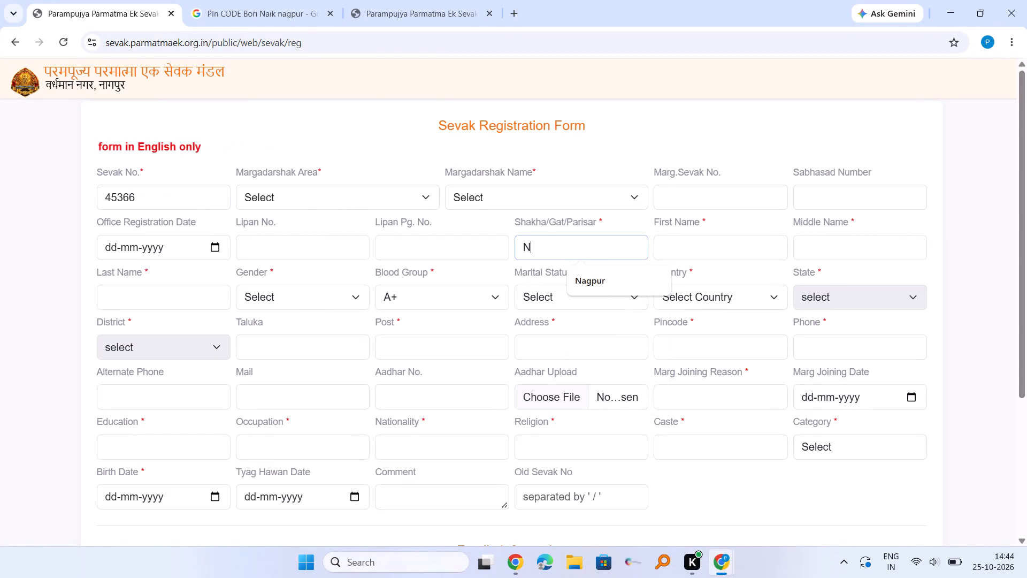
left_click(606, 278)
left_click(699, 246)
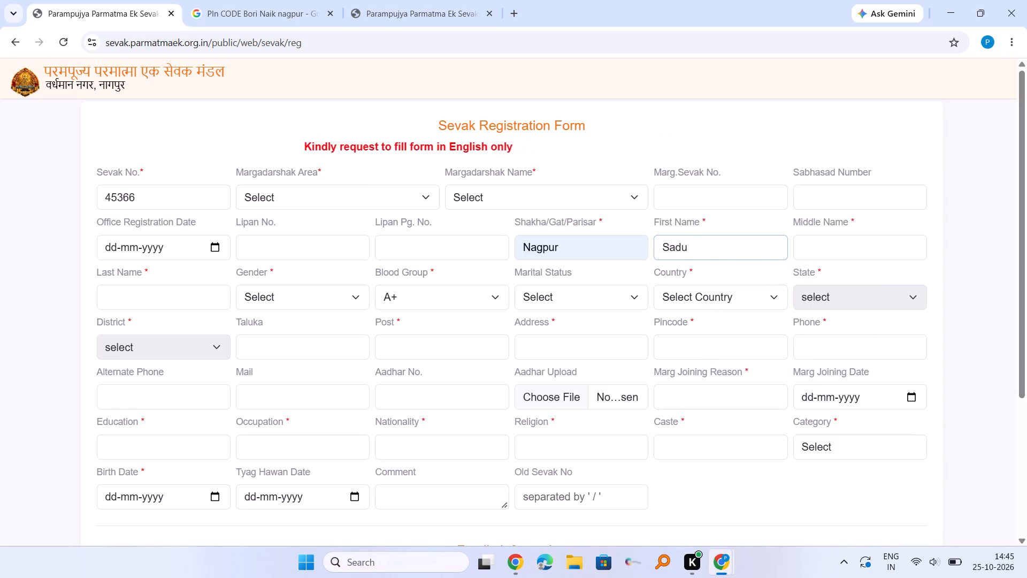
left_click(837, 250)
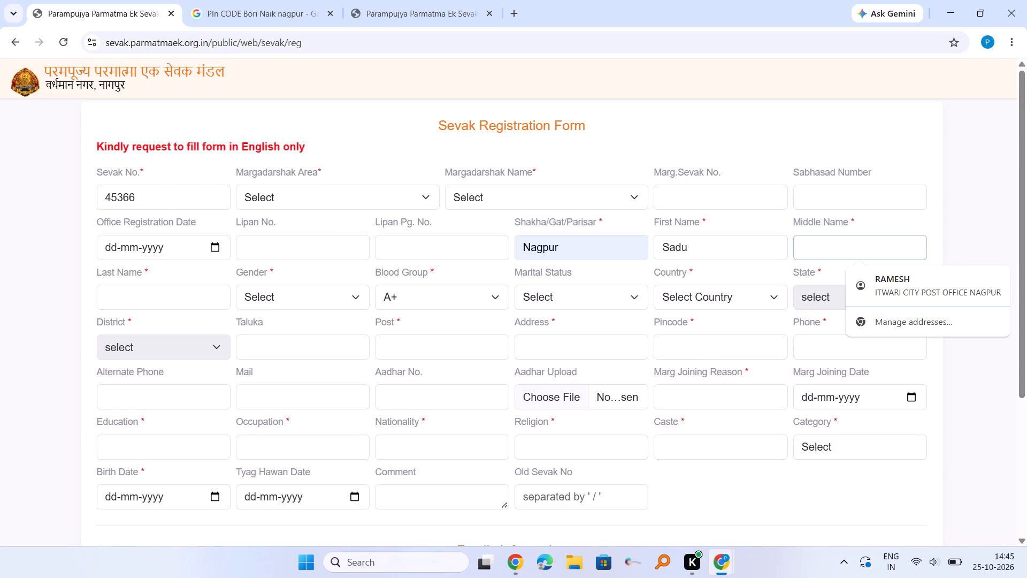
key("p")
key("BackSpace")
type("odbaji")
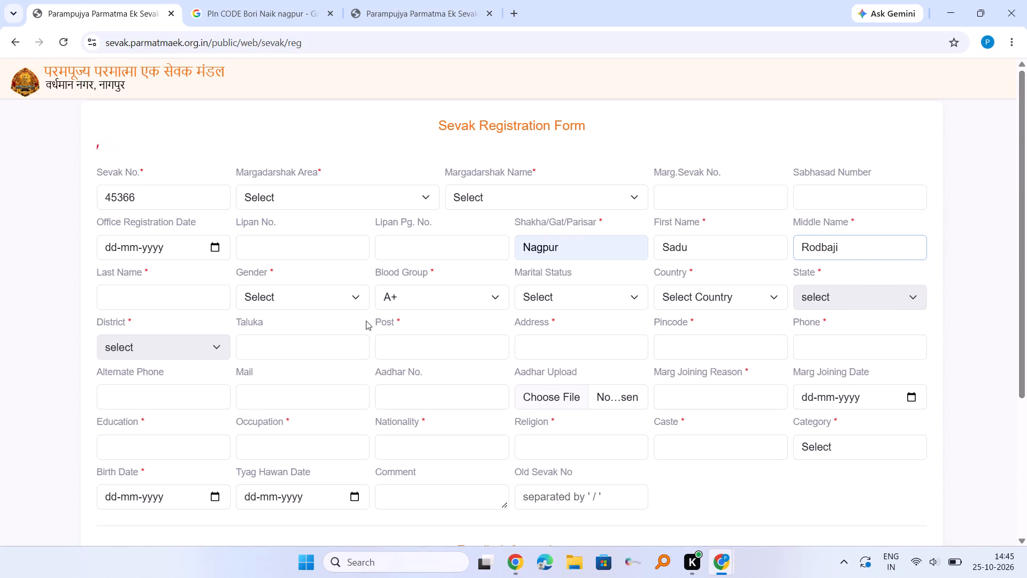
left_click(209, 299)
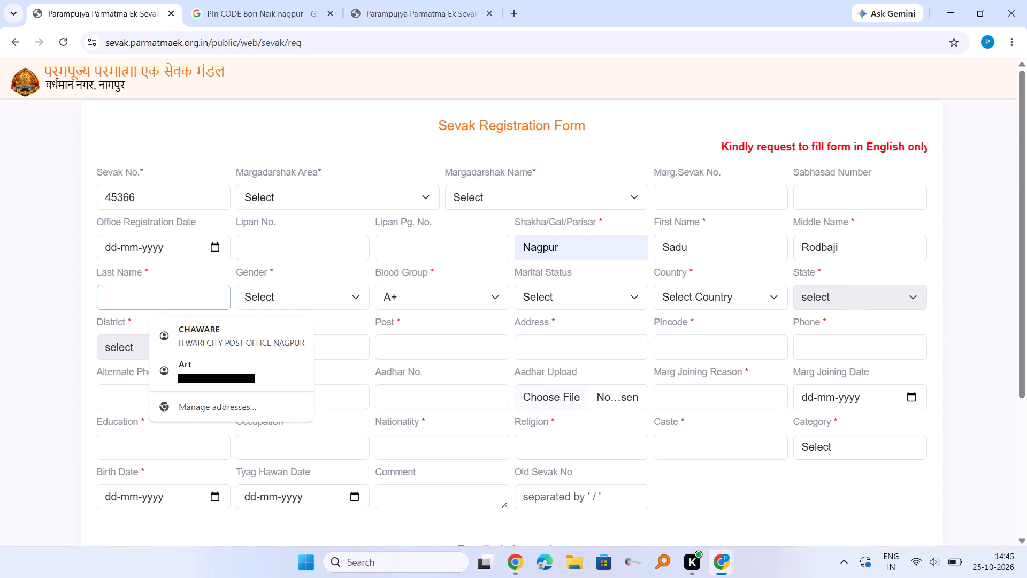
key("BackSpace")
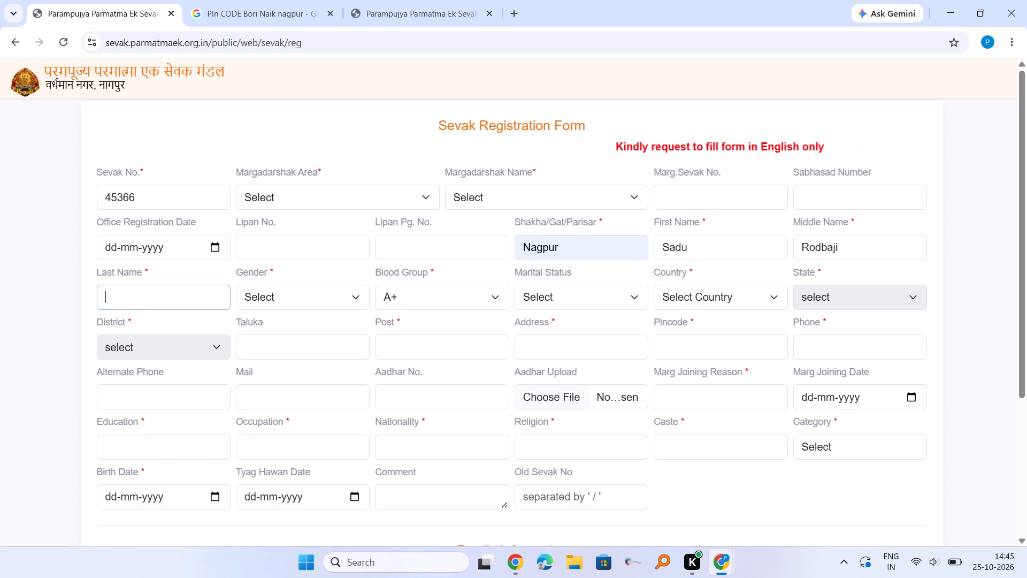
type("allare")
Set the Sevak's gender to Male and the blood group to NA.
left_click(321, 294)
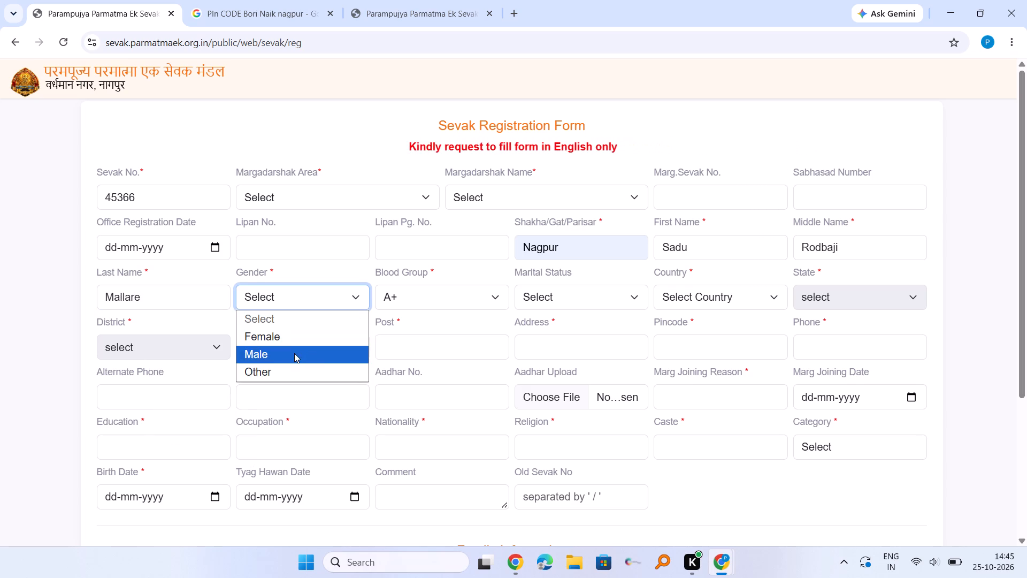
left_click(294, 353)
left_click(419, 293)
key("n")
key("Return")
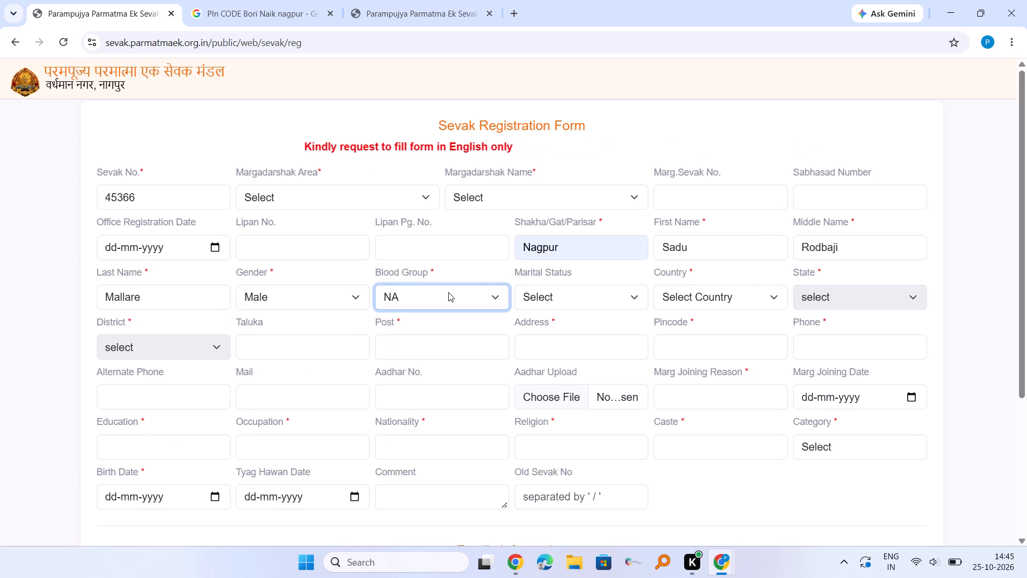
Set the country to India, the state to Maharashtra and the district to Nagpur.
left_click(714, 288)
left_click(673, 336)
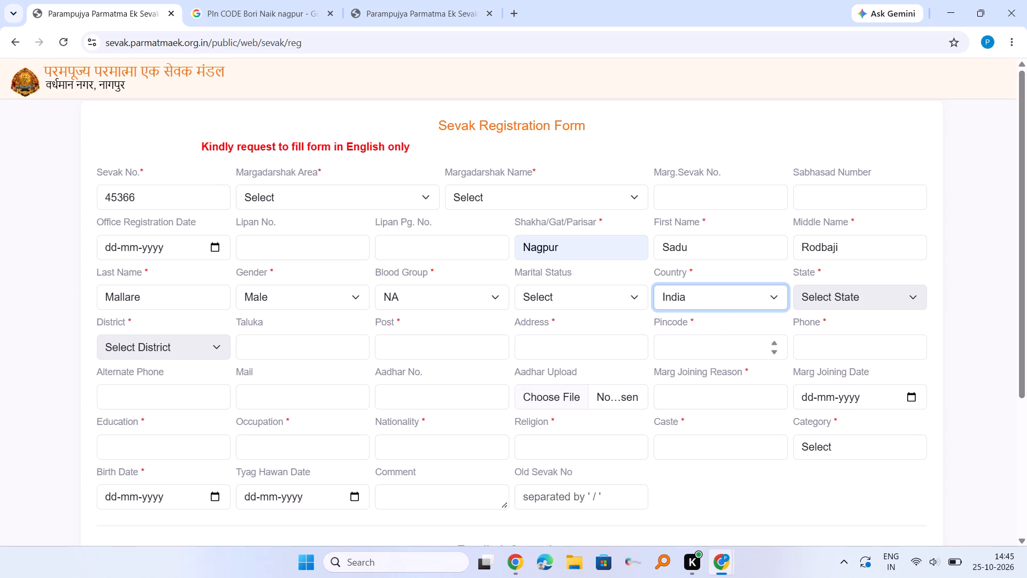
left_click(856, 290)
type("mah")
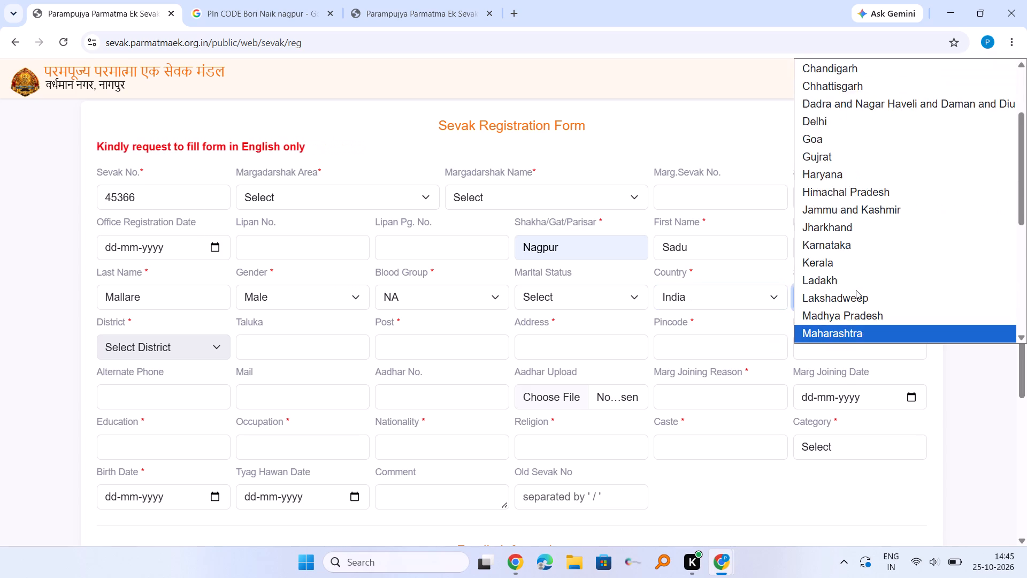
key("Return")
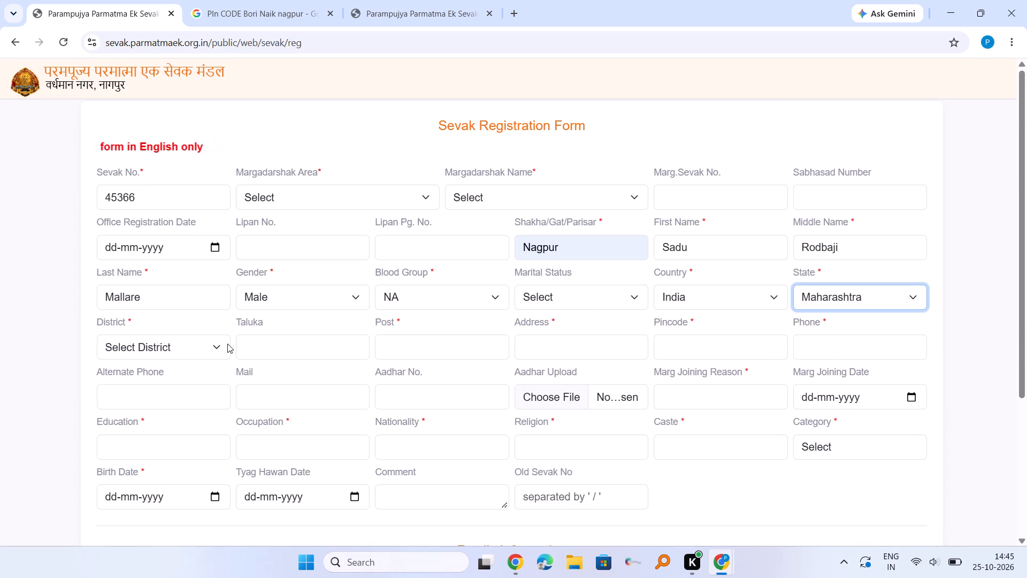
left_click(227, 344)
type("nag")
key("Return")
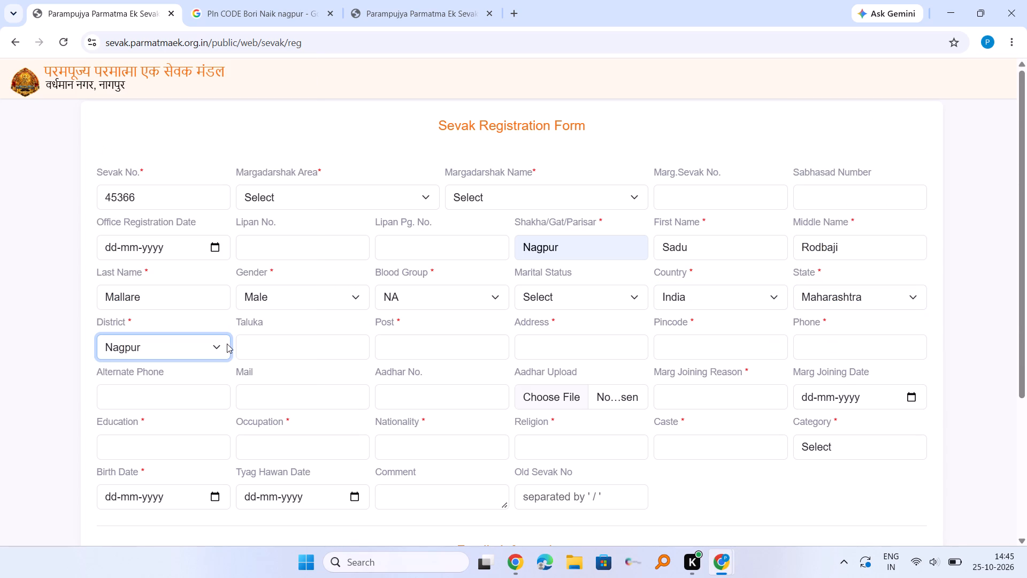
Enter Nagpur as the taluka, and fill in the Sevak's post office and village address.
left_click(253, 345)
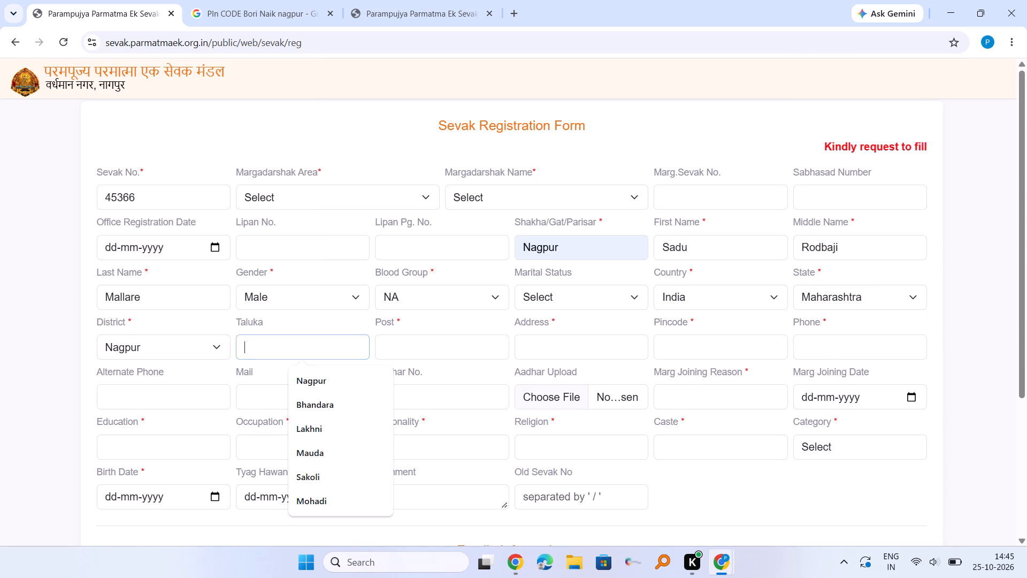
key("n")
left_click(322, 388)
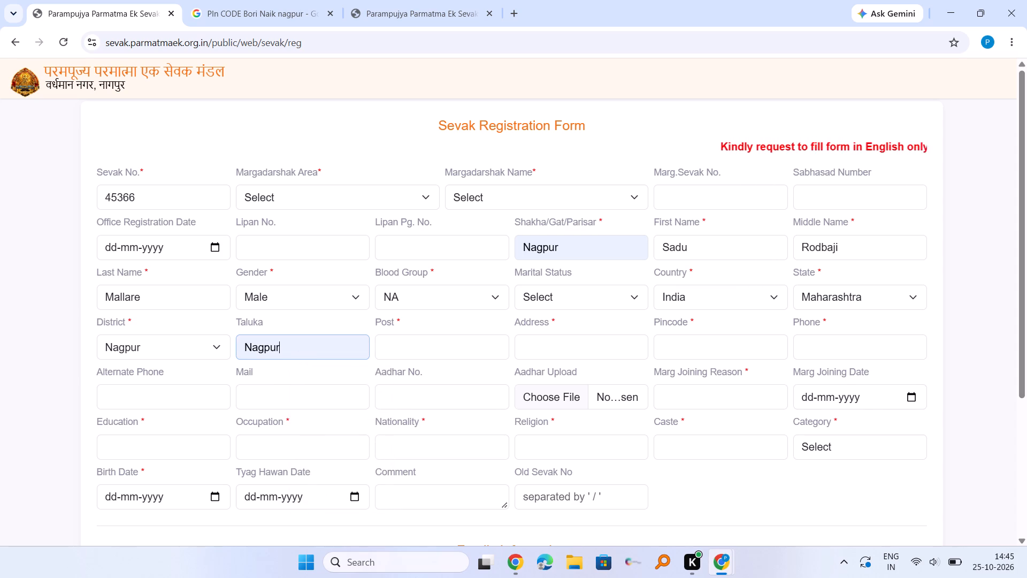
left_click(397, 351)
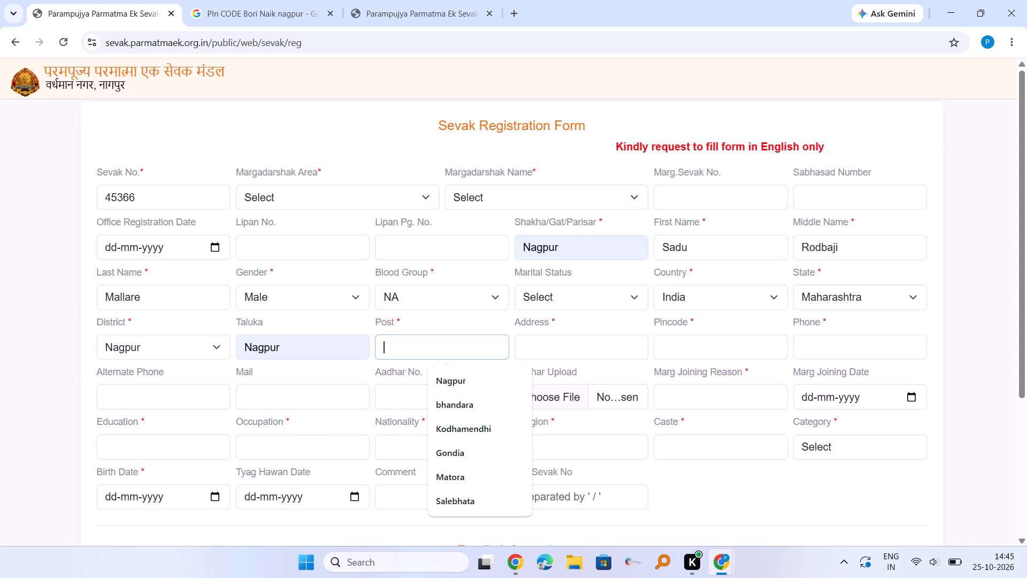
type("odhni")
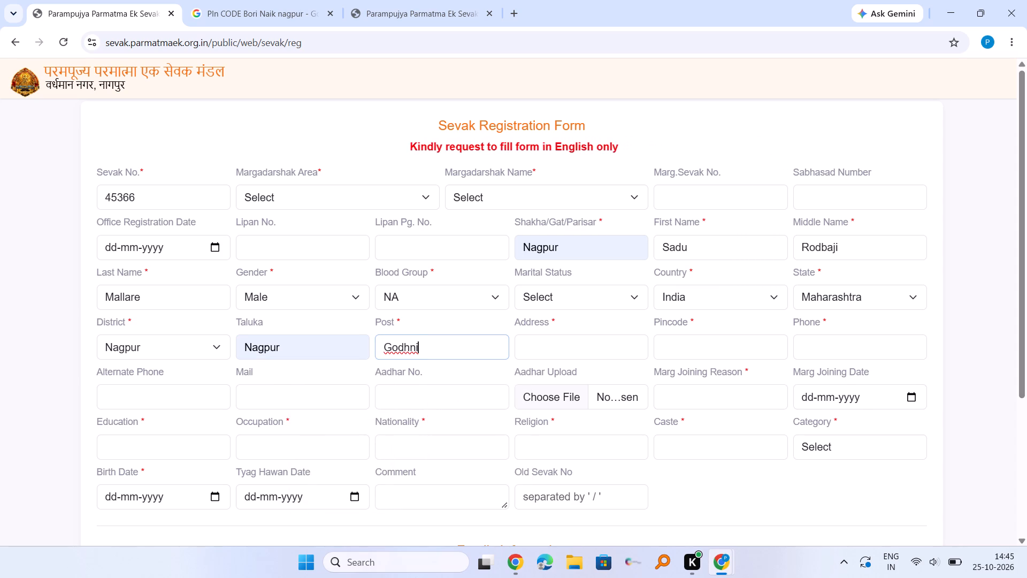
left_click(408, 347)
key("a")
left_click(539, 349)
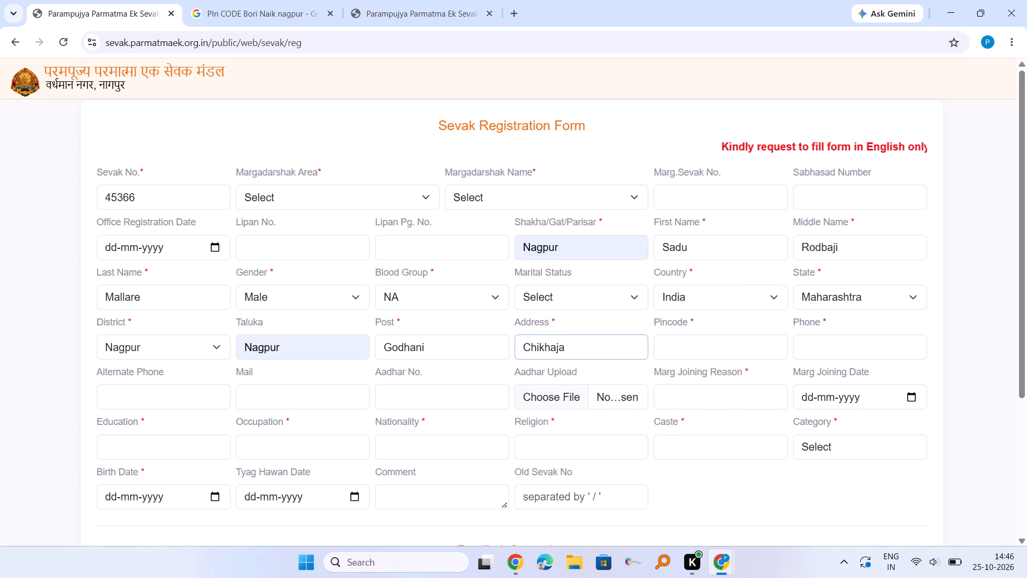
Copy the village name from the Address field and search Google for its PIN code in Nagpur.
double_click(557, 347)
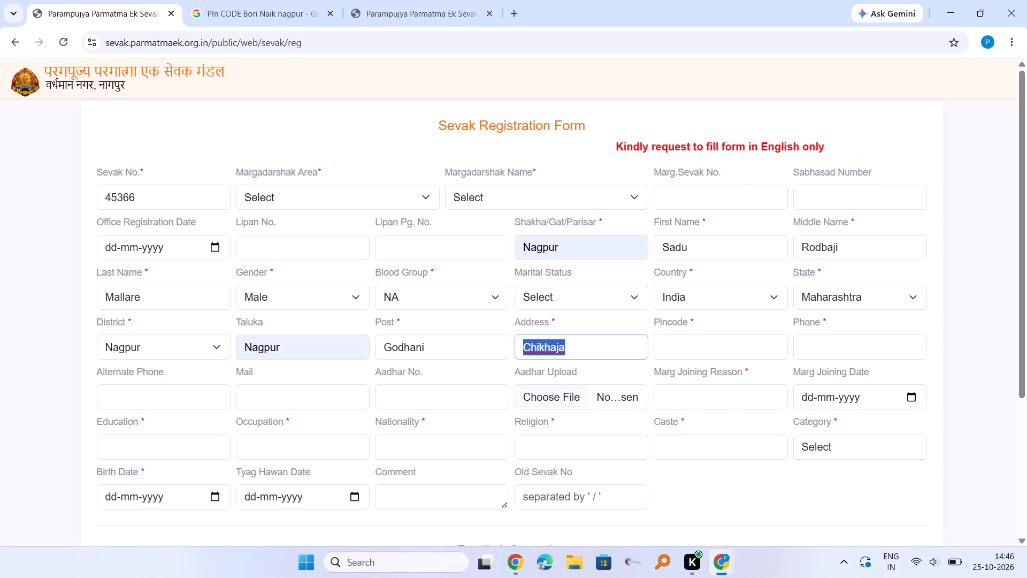
key("ctrl+c")
left_click(303, 0)
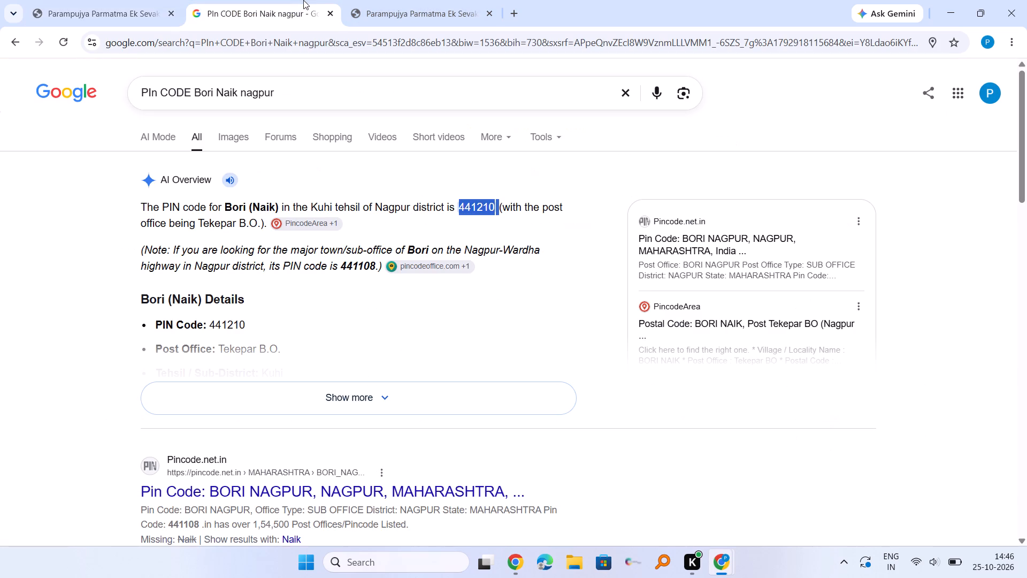
double_click(228, 87)
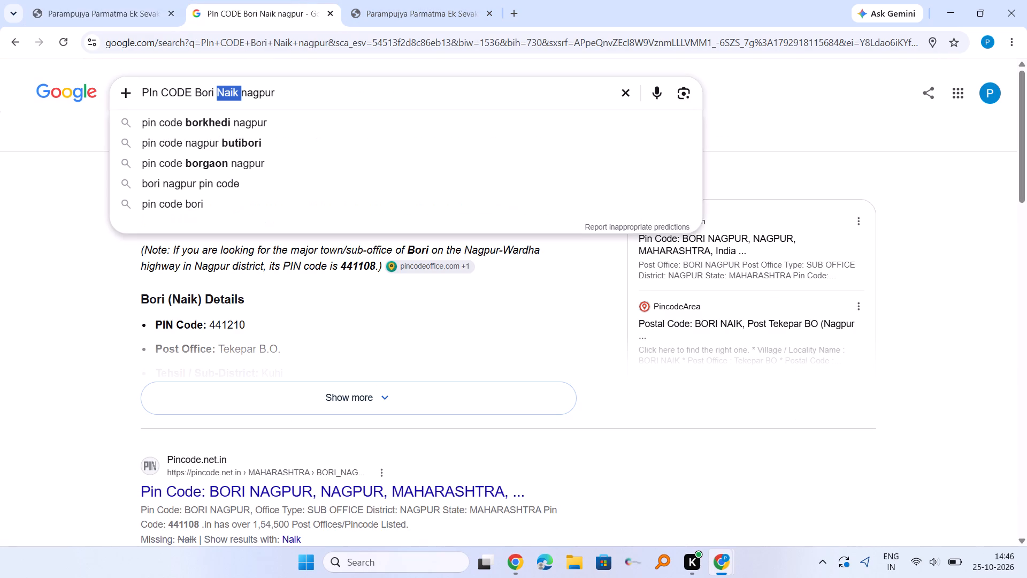
double_click(228, 87)
key("BackSpace")
key("BackSpace")
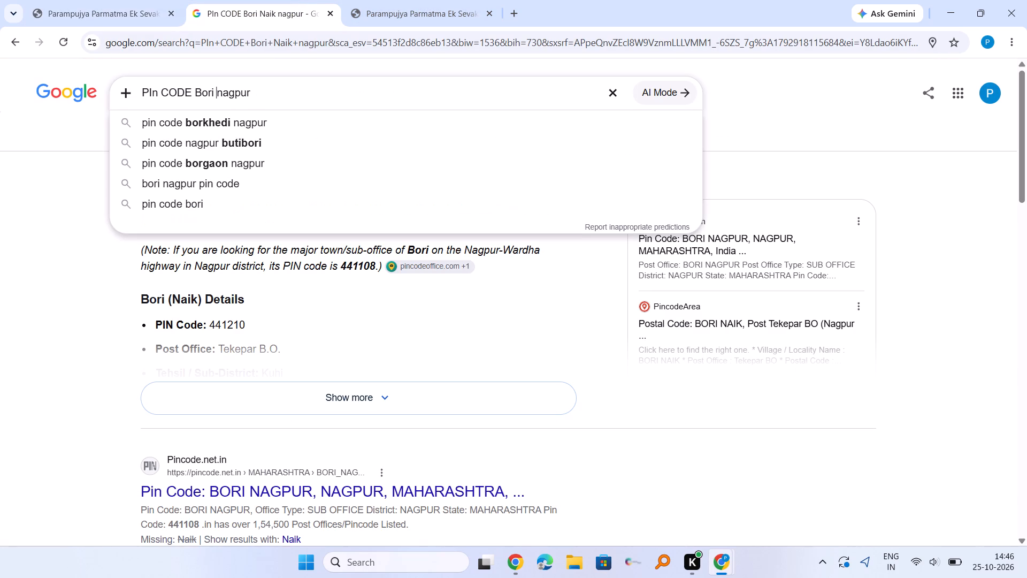
key("BackSpace")
key("BackSpace")
key("BackSpace")
key("BackSpace")
key("ctrl+v")
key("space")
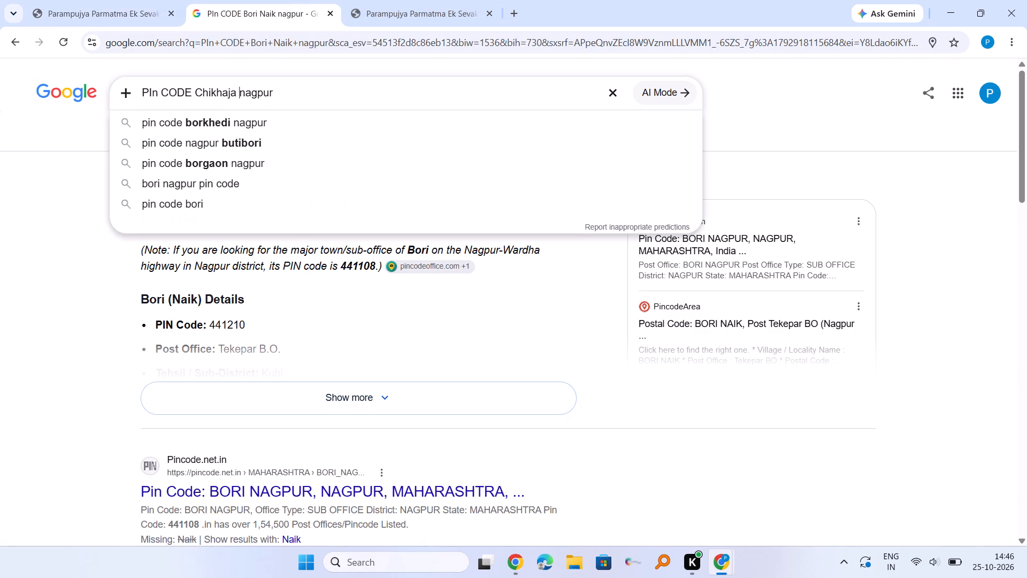
key("Return")
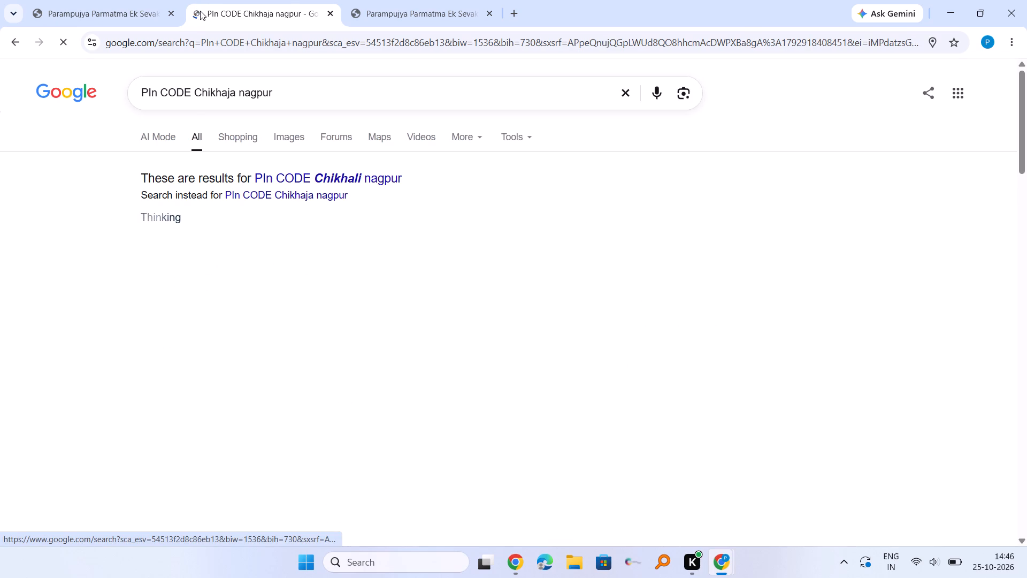
left_click(110, 0)
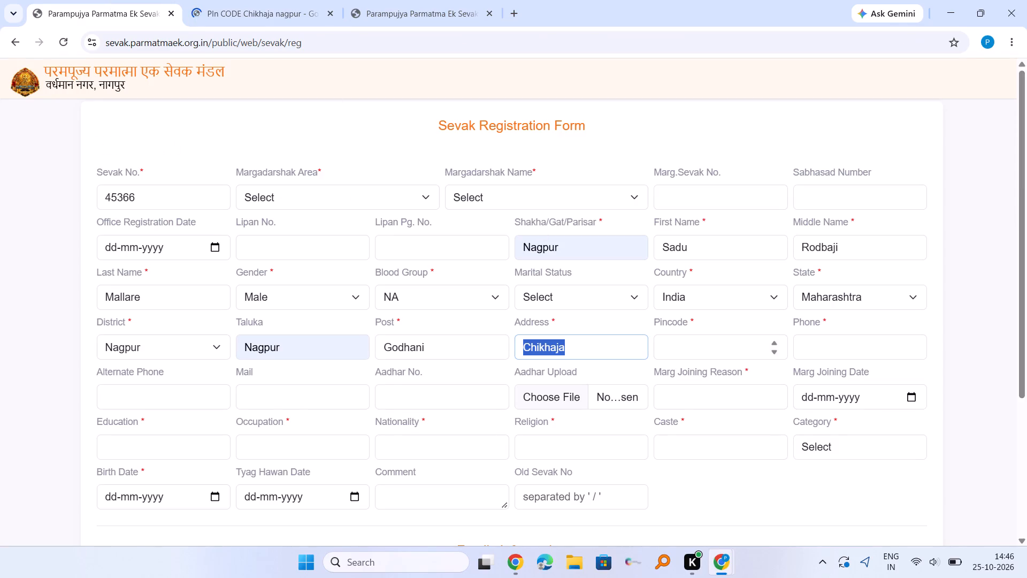
left_click(806, 344)
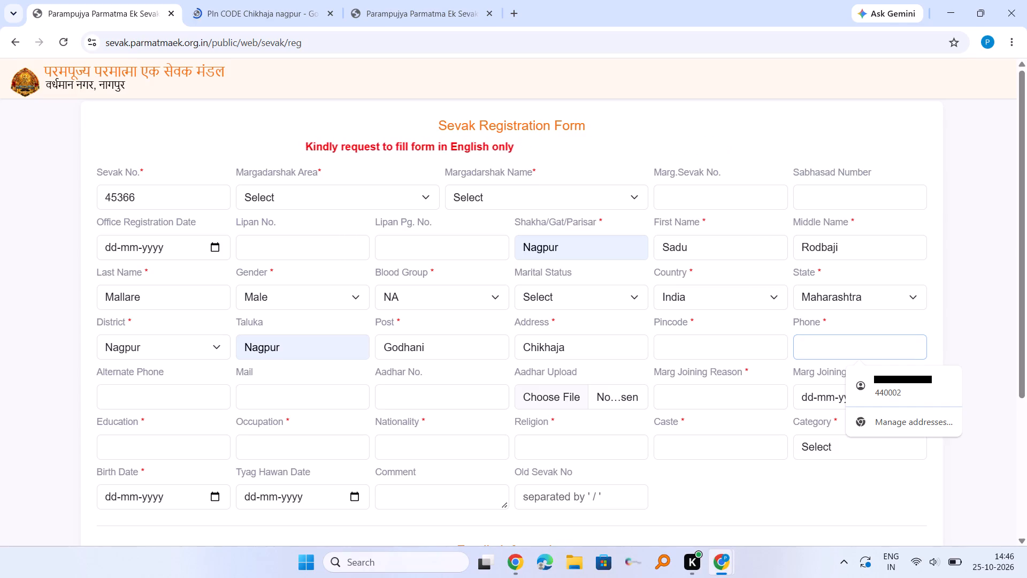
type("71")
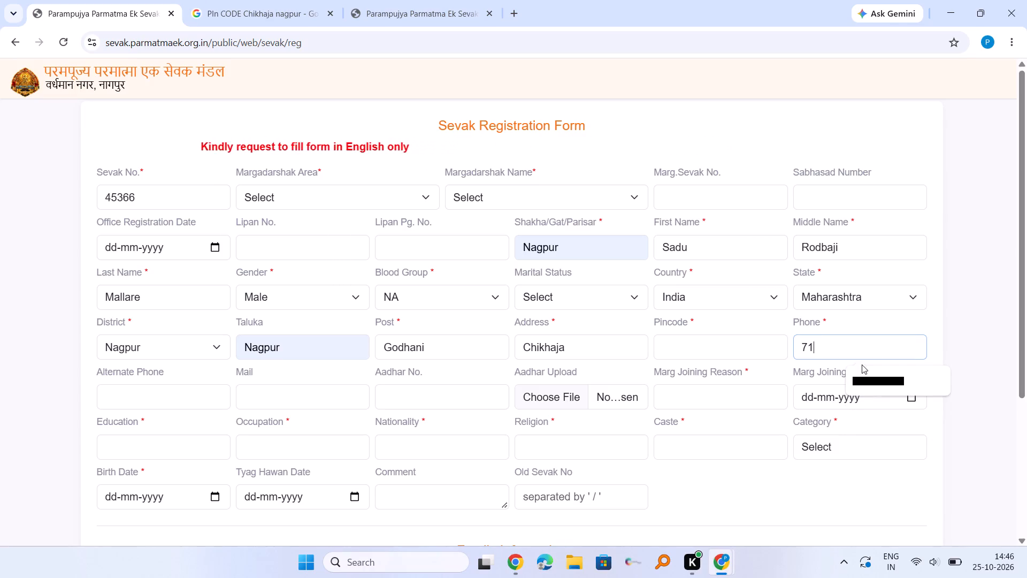
left_click(872, 384)
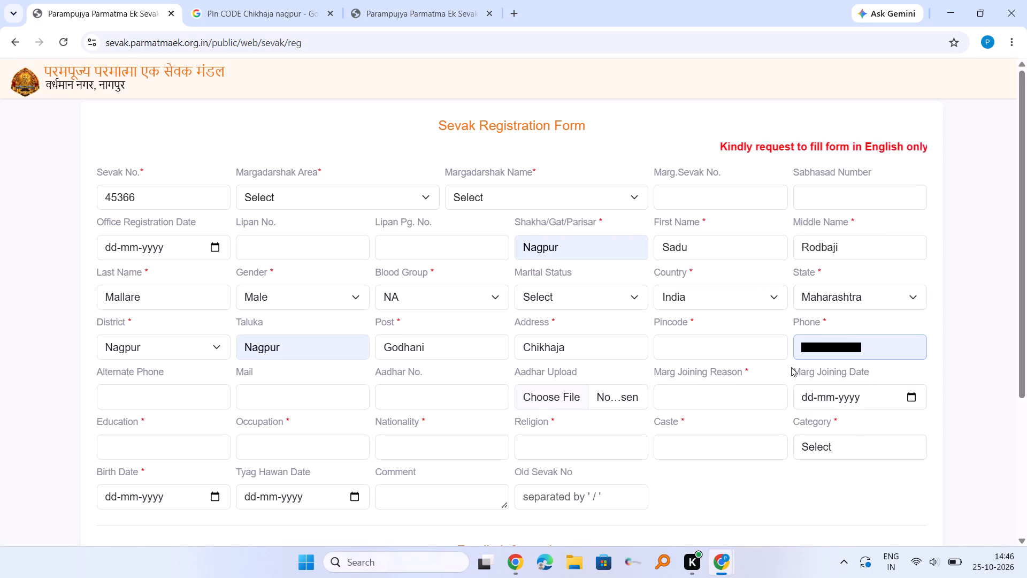
Copy the PIN code listed for Chikhali Layout (Dipti Signal, Nagpur) in the Google results into the form's Pincode field.
left_click(308, 10)
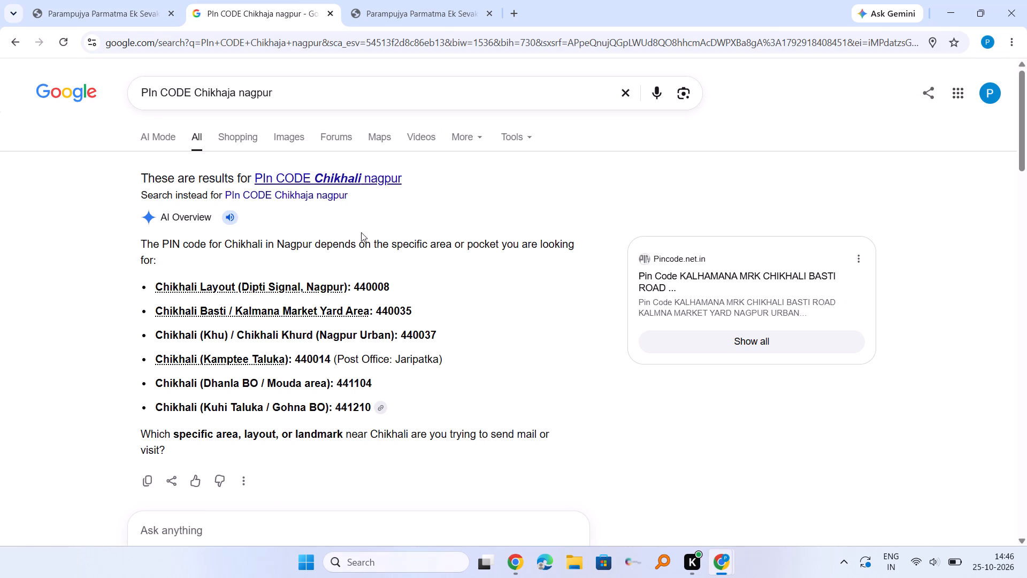
double_click(381, 284)
key("ctrl+c")
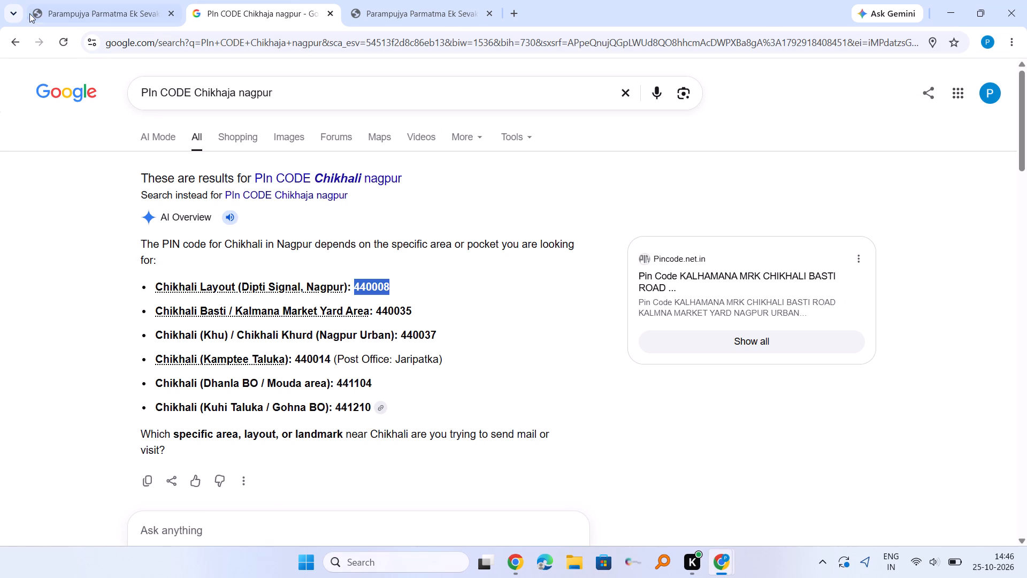
left_click(29, 13)
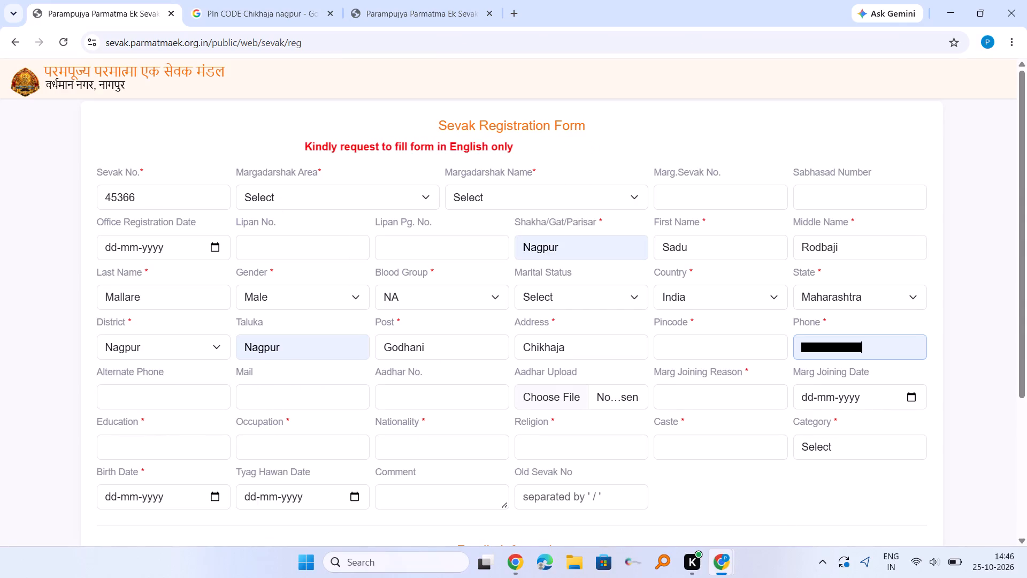
left_click(675, 334)
key("ctrl+v")
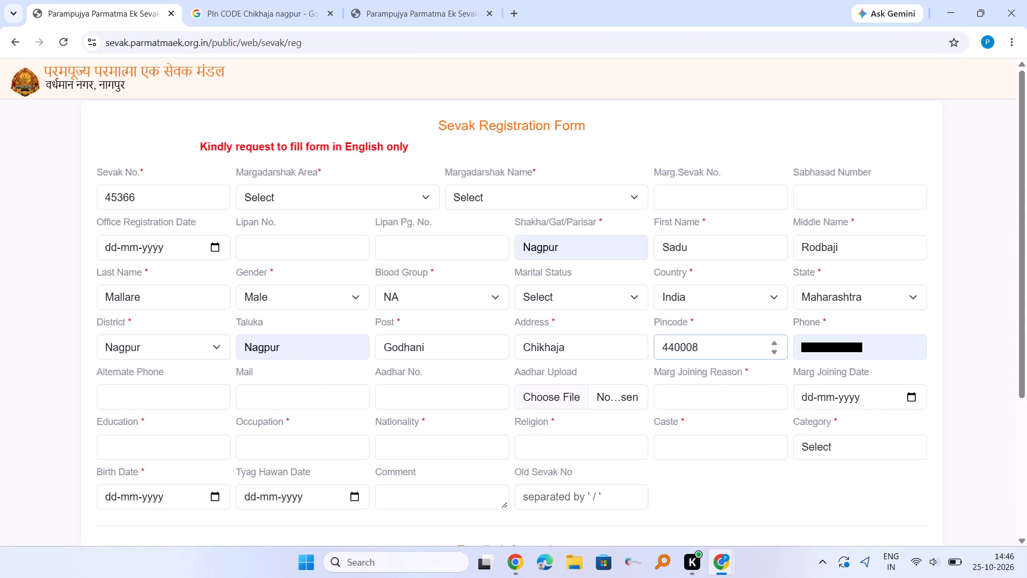
Fill in the Mail field with the saved mandal e-mail address and set the Marg Joining Reason to Bhut bhada.
left_click(309, 397)
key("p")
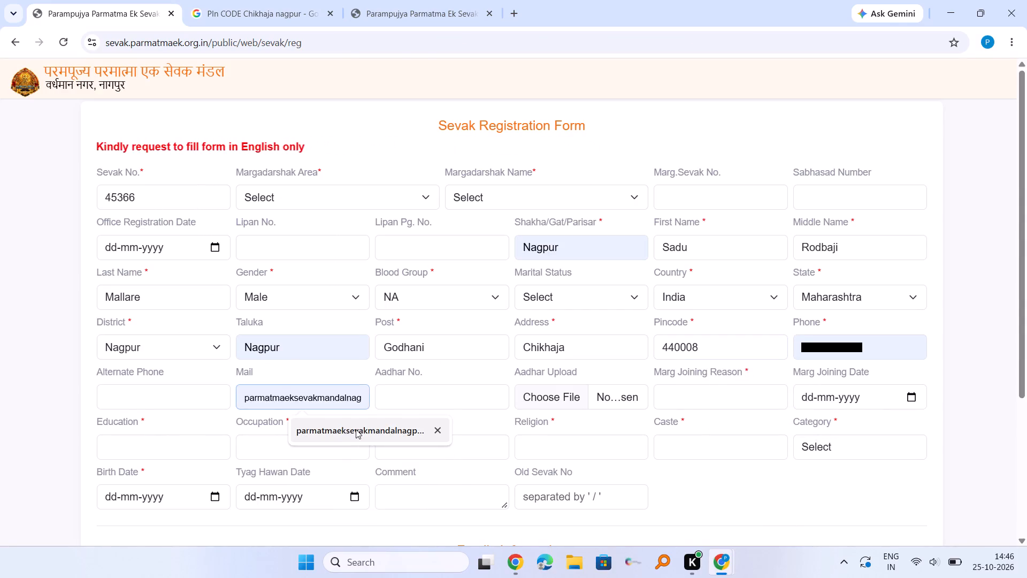
left_click(356, 429)
left_click(696, 397)
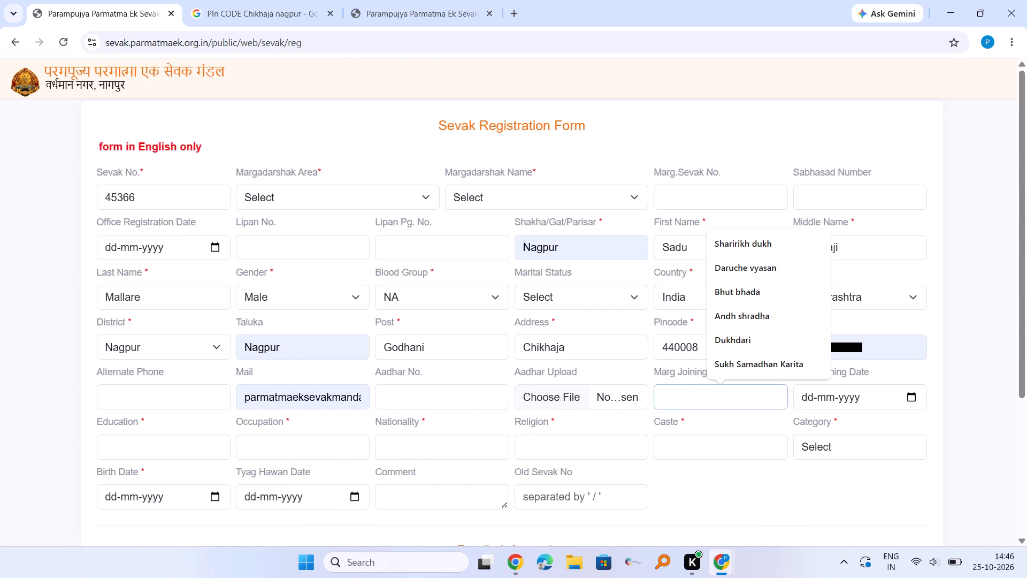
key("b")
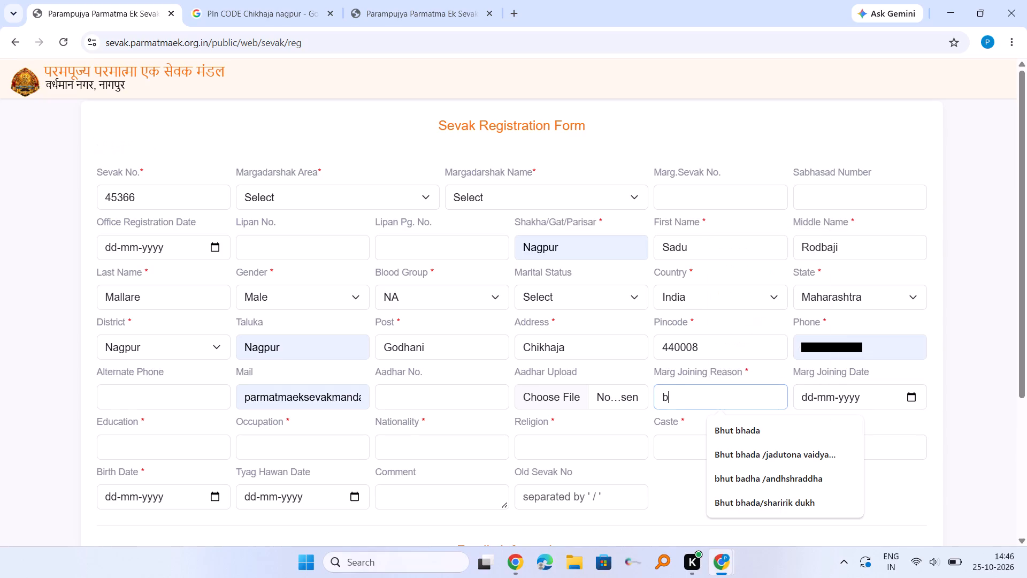
left_click(754, 427)
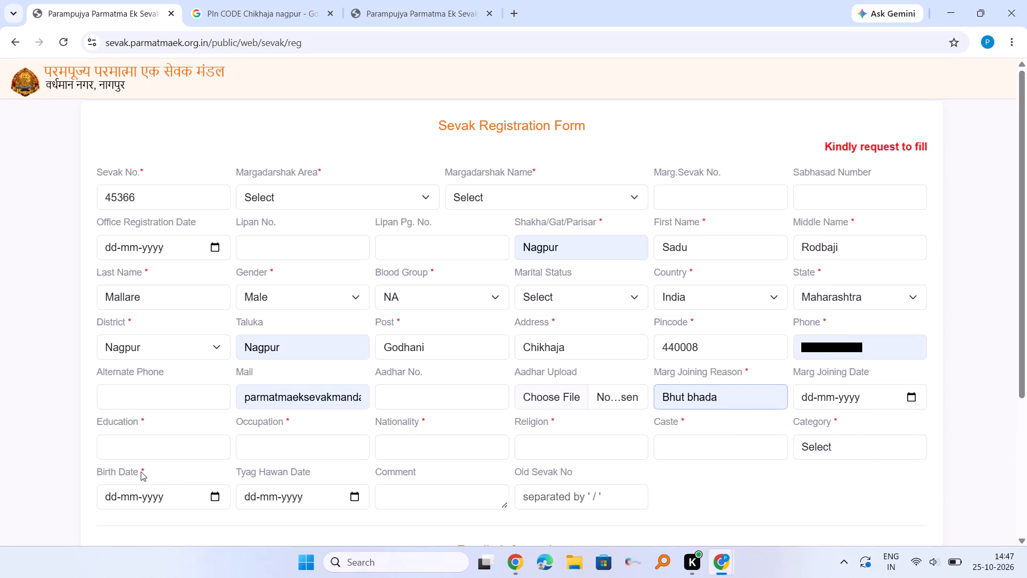
Set the Sevak's Education to 4th and Occupation to Majuri.
left_click(156, 446)
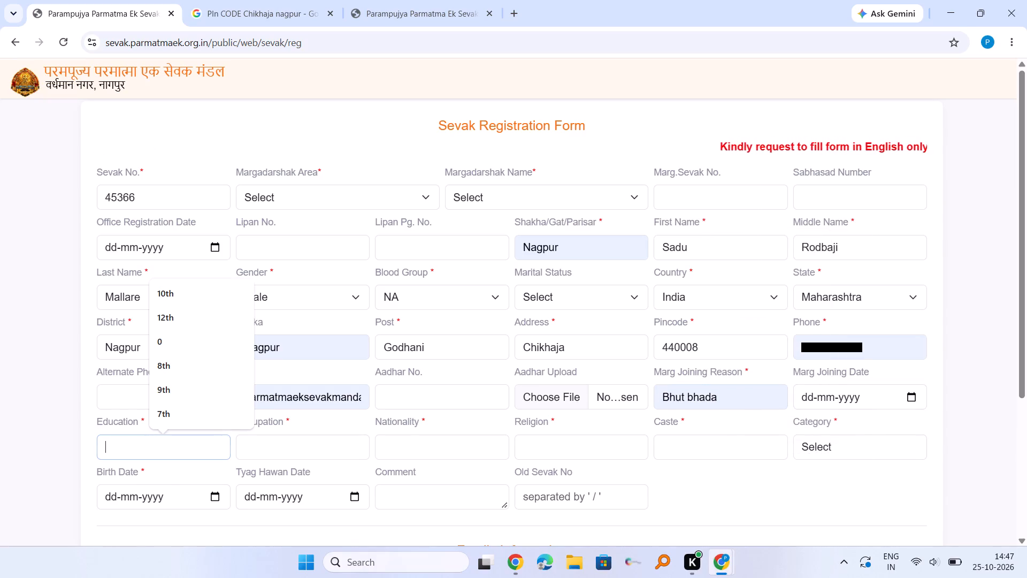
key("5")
key("BackSpace")
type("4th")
left_click(253, 441)
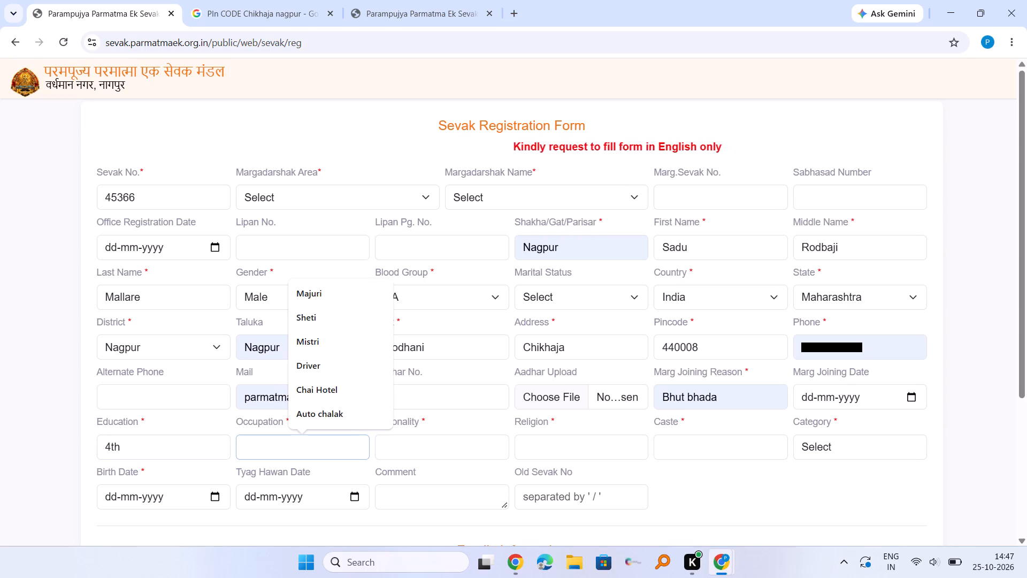
left_click(328, 301)
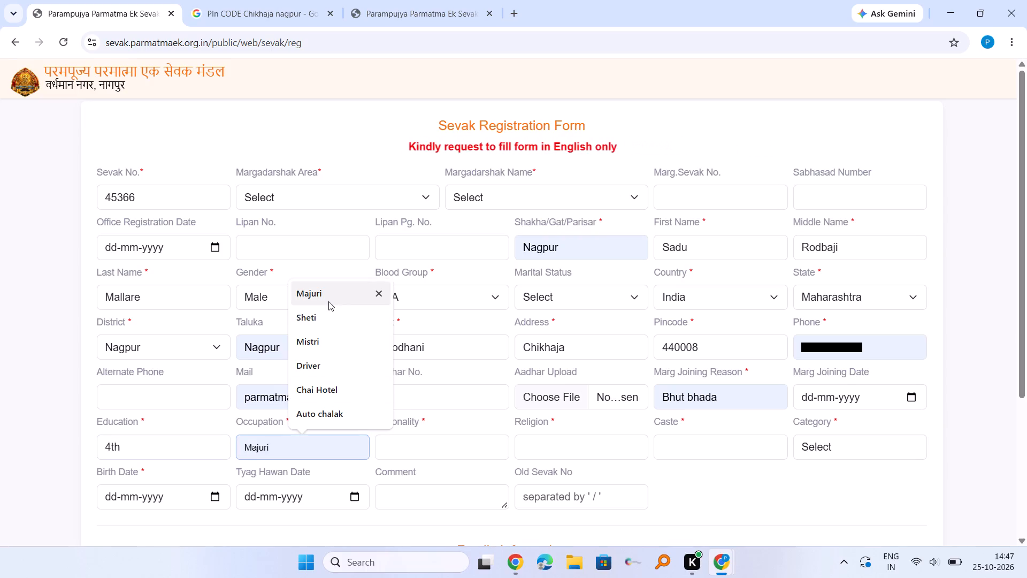
Fill in Nationality as Indian and Religion as Hindu using the saved suggestions.
left_click_drag(437, 440, 466, 484)
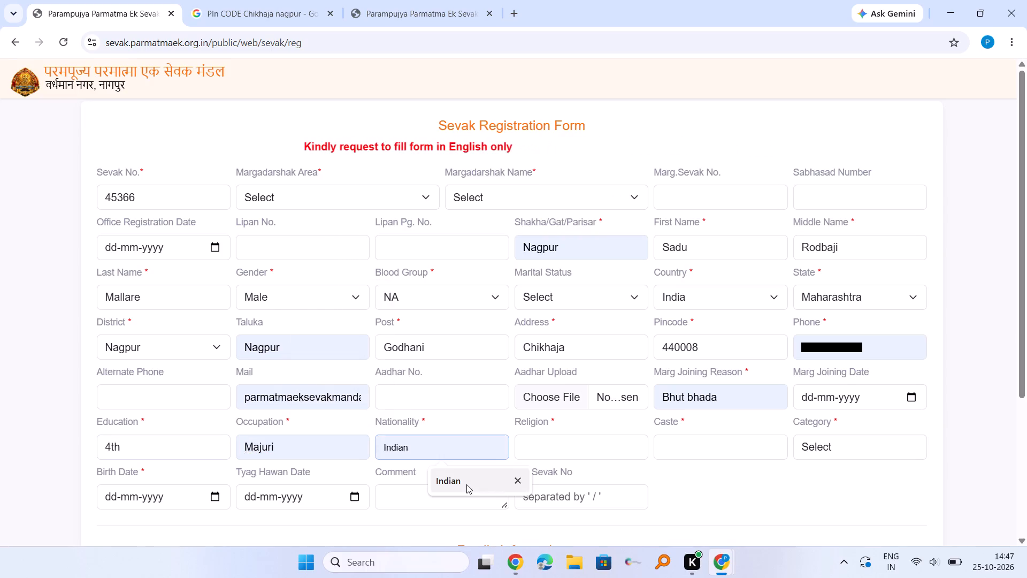
left_click(466, 484)
left_click(548, 442)
left_click(603, 483)
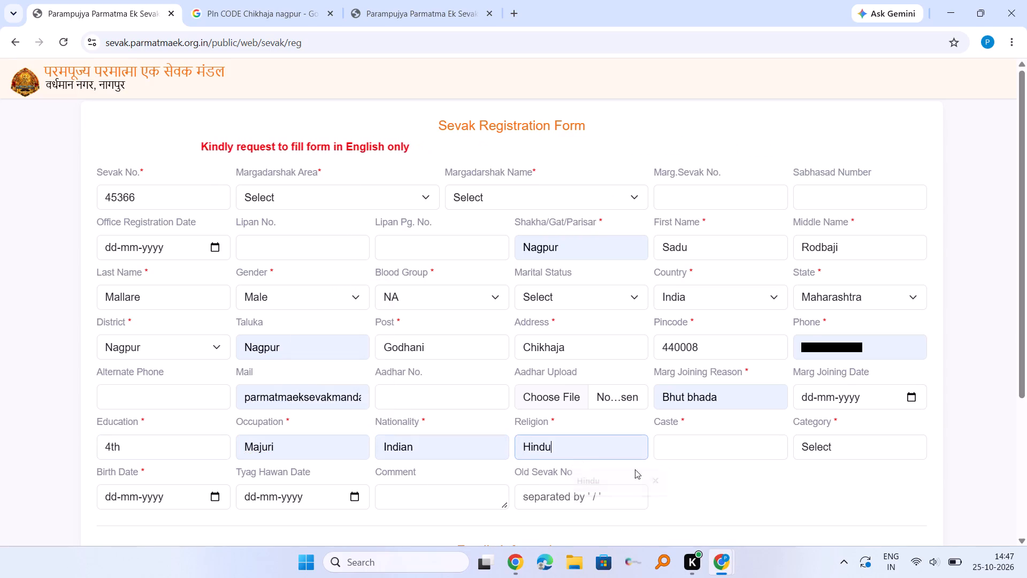
Set the Caste to Dhivar from the saved suggestions and the Category to ST.
left_click(683, 447)
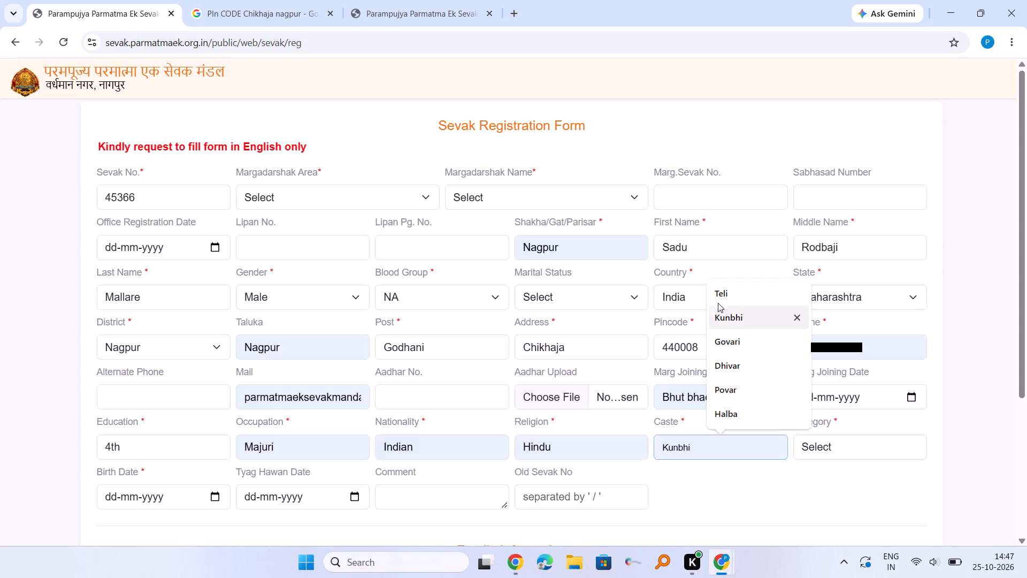
left_click(721, 362)
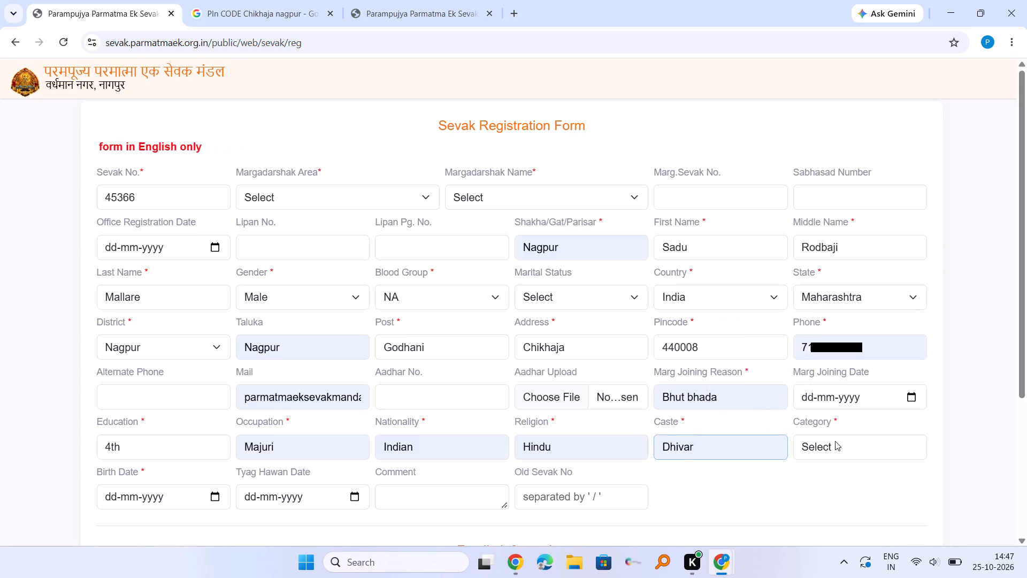
left_click(835, 441)
left_click(827, 347)
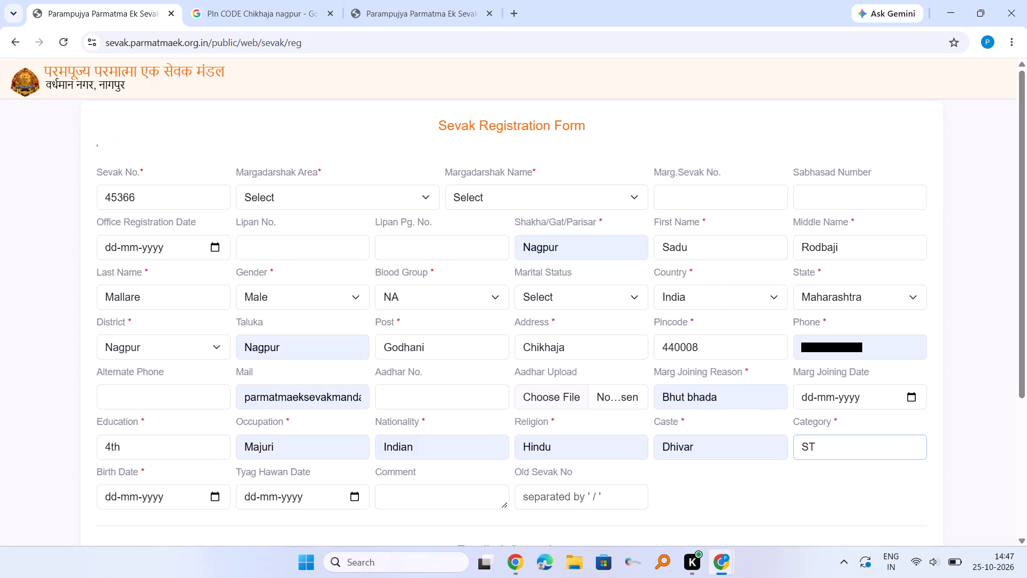
Enter the Sevak's date of birth in the Birth Date field.
left_click(109, 494)
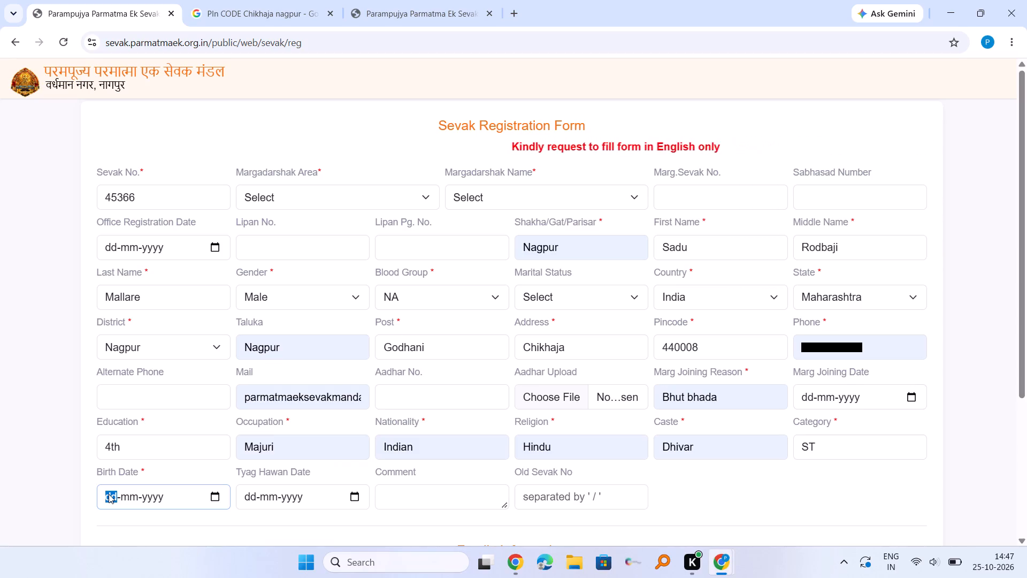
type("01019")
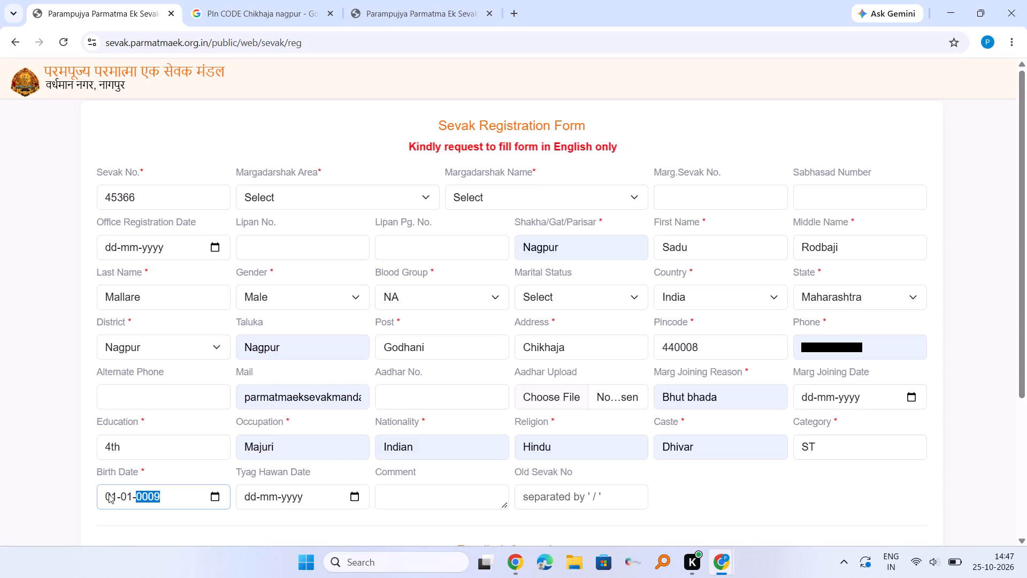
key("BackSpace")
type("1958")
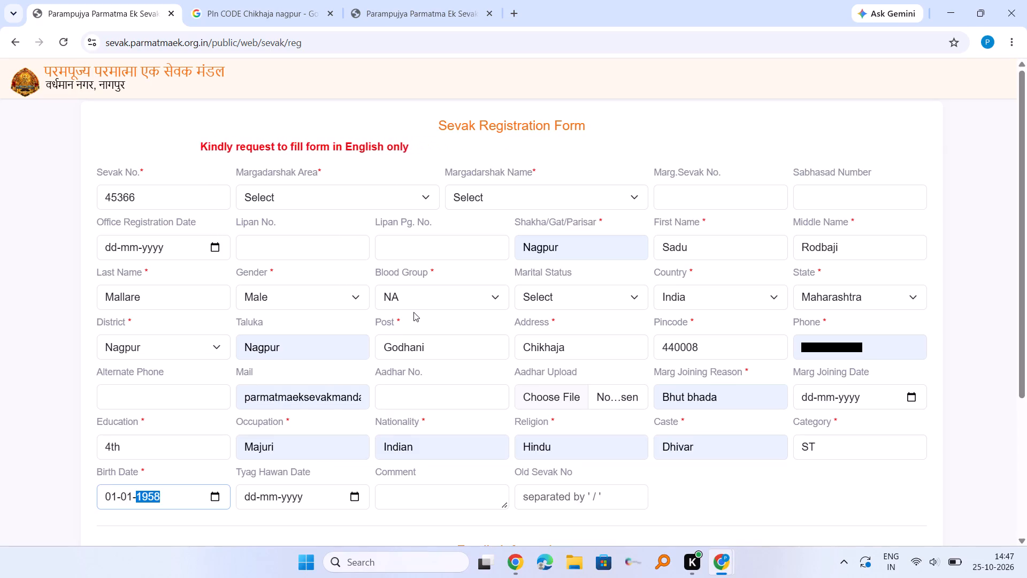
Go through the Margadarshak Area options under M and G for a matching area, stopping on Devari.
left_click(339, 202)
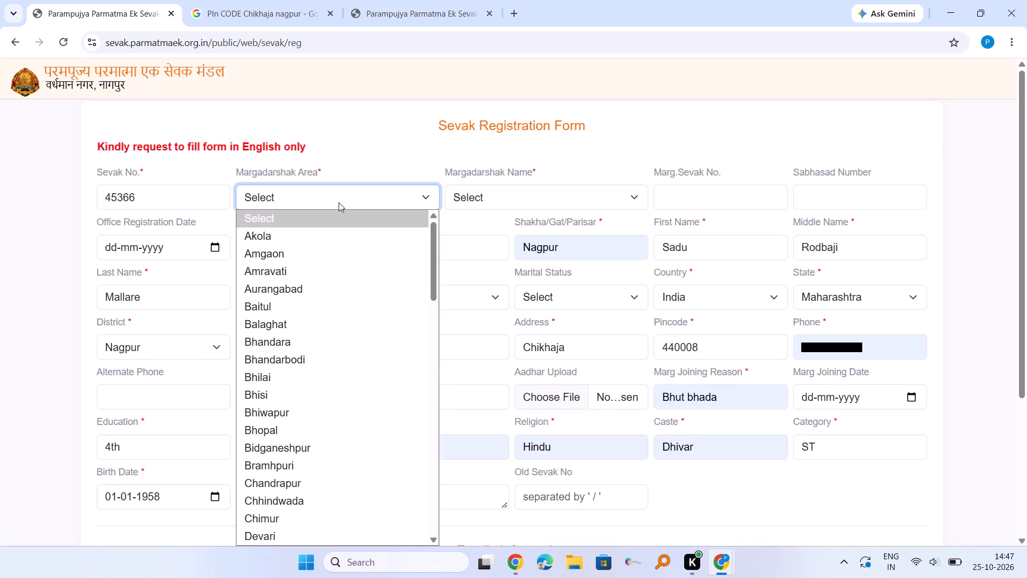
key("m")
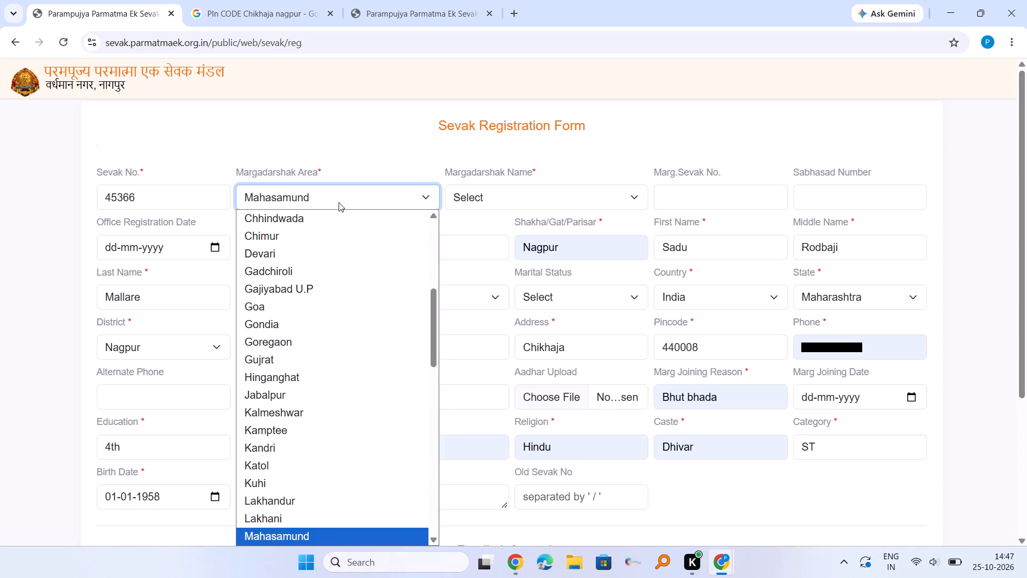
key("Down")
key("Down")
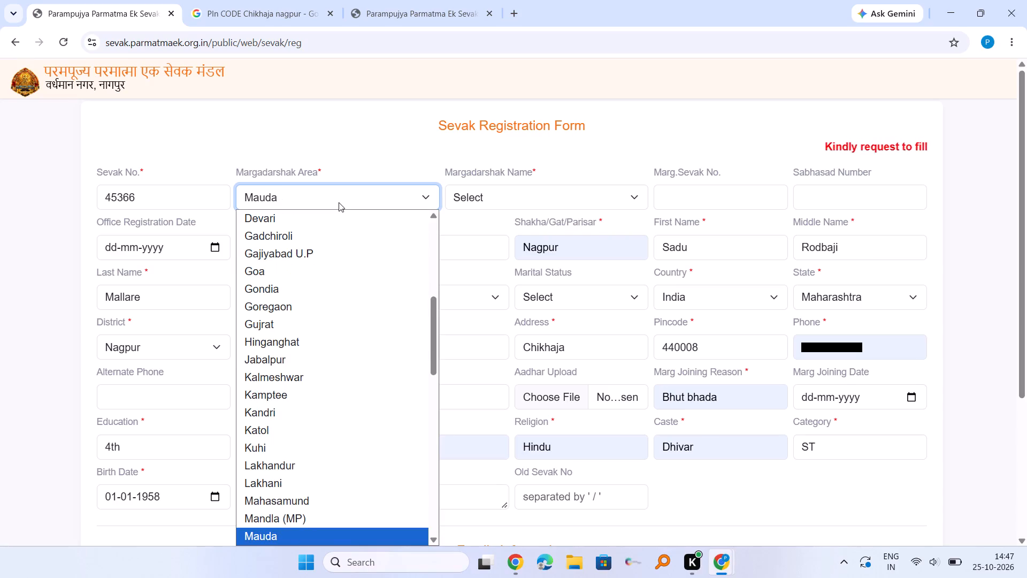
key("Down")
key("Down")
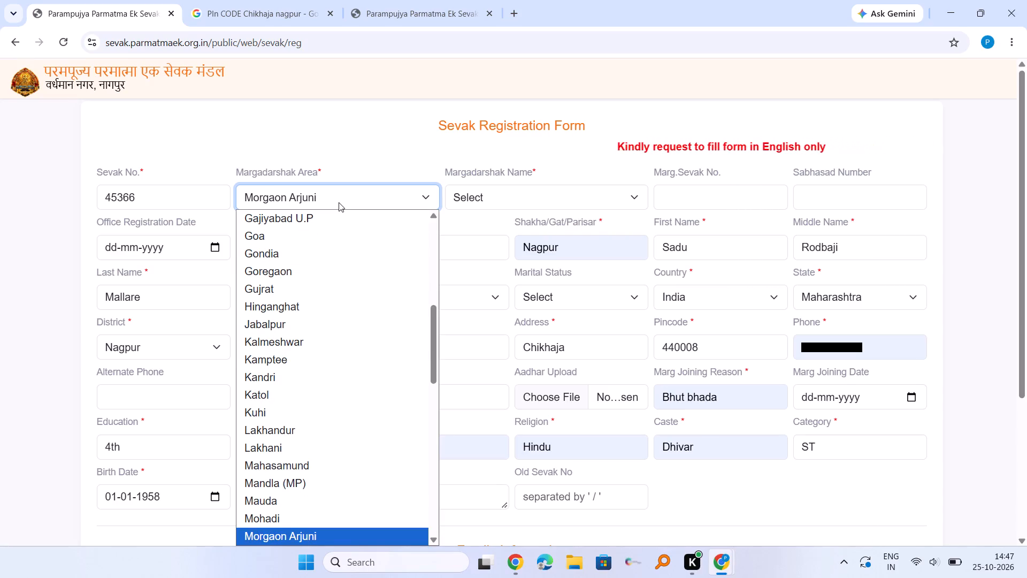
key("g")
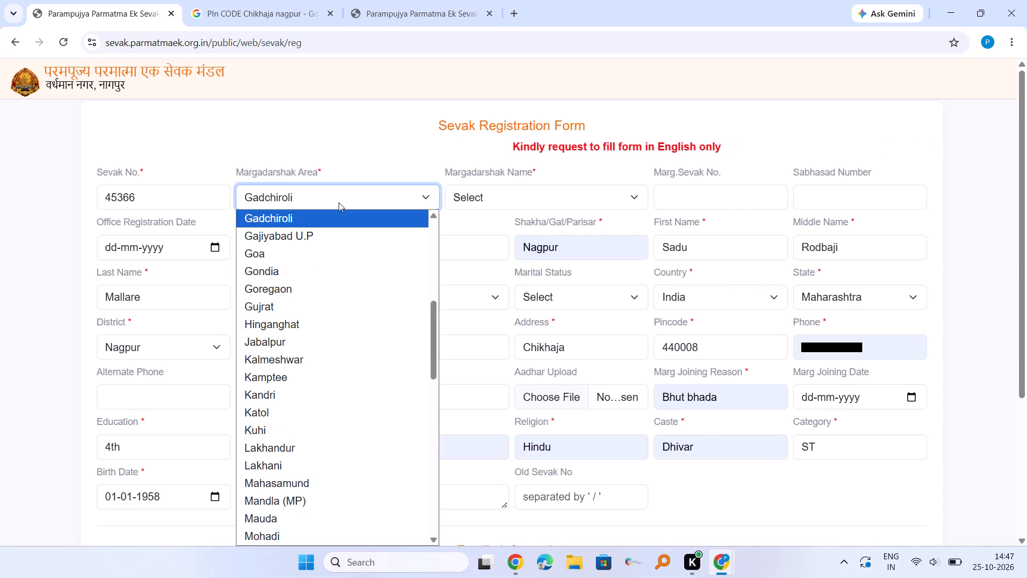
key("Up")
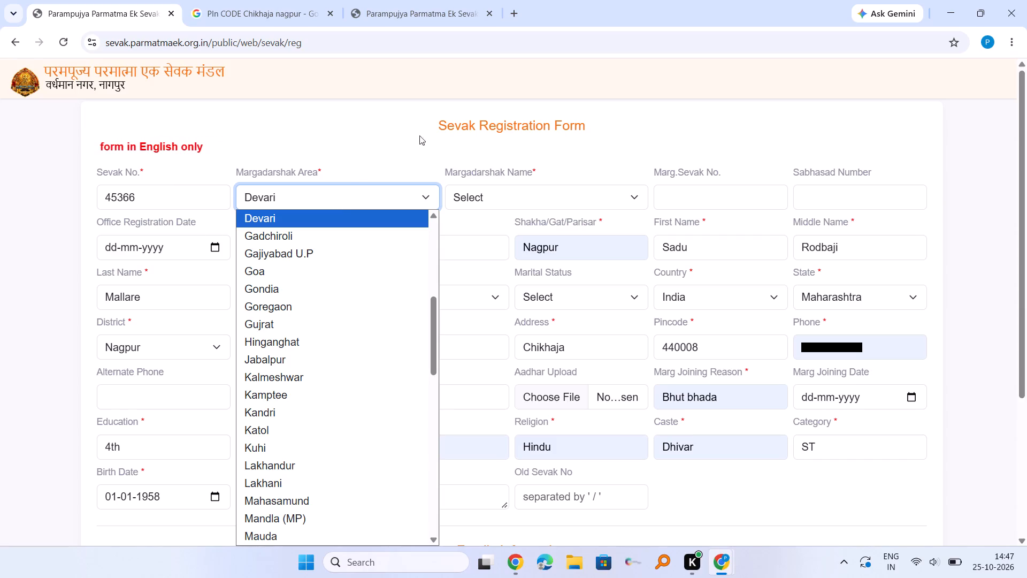
Search the Existing Margadarshak List for "bajrangi", rerun the search, and clear the search term.
left_click(418, 0)
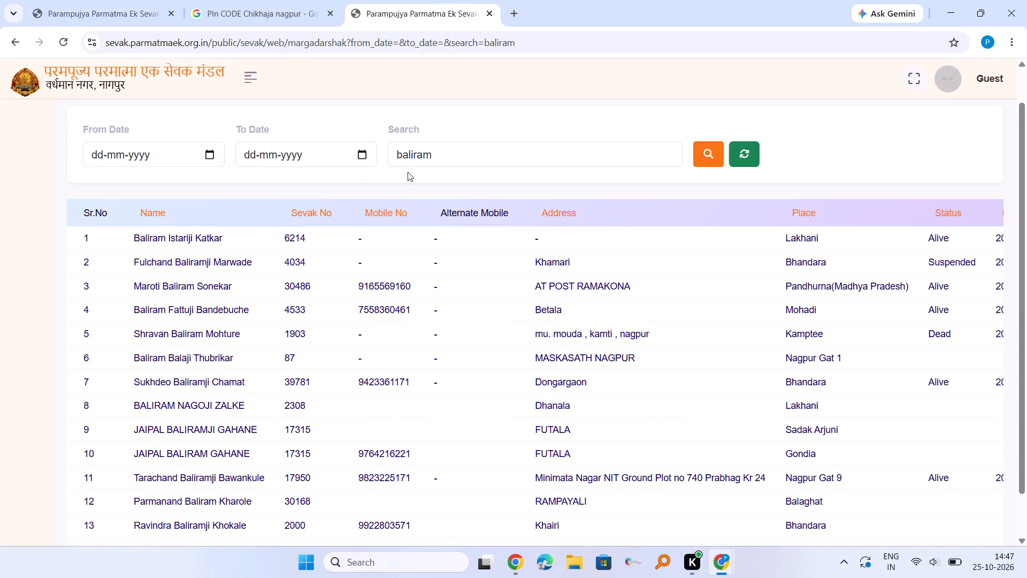
double_click(408, 151)
key("BackSpace")
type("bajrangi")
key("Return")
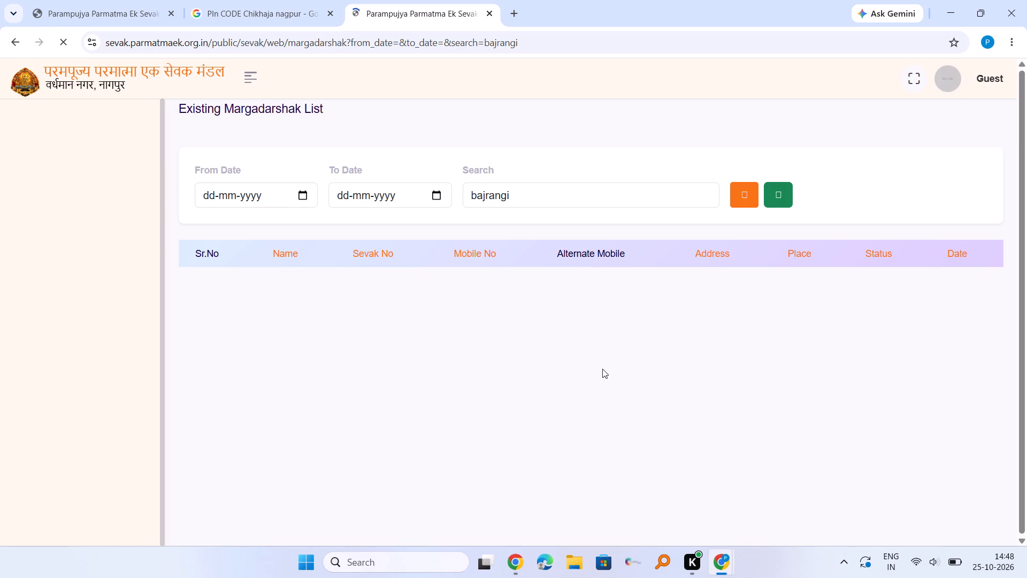
left_click(735, 199)
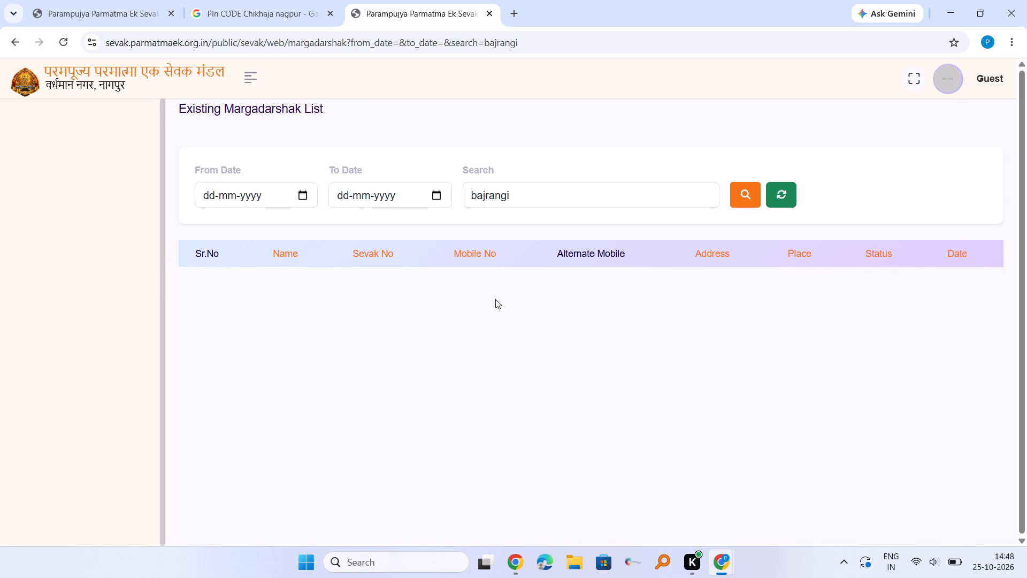
double_click(499, 189)
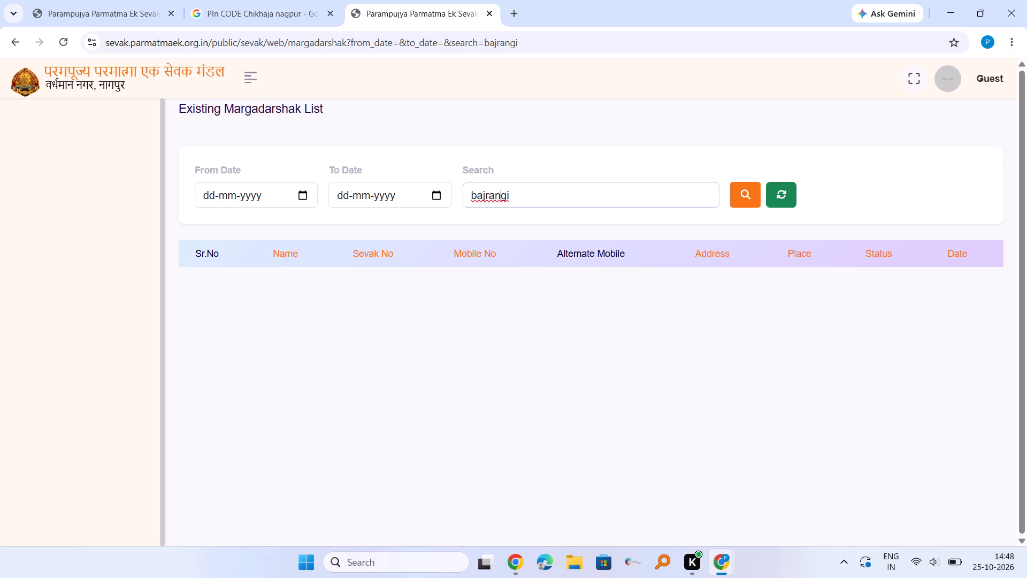
key("BackSpace")
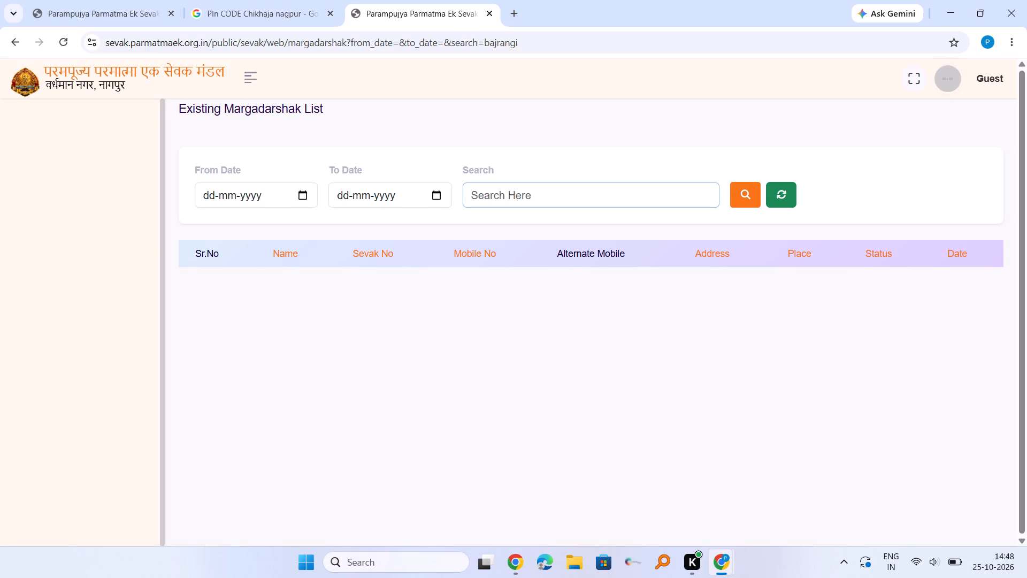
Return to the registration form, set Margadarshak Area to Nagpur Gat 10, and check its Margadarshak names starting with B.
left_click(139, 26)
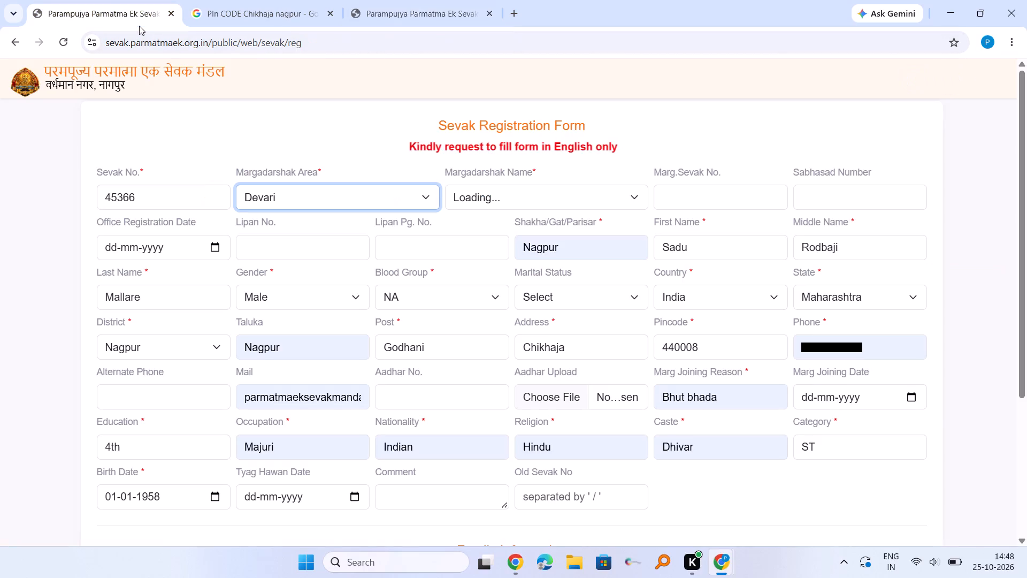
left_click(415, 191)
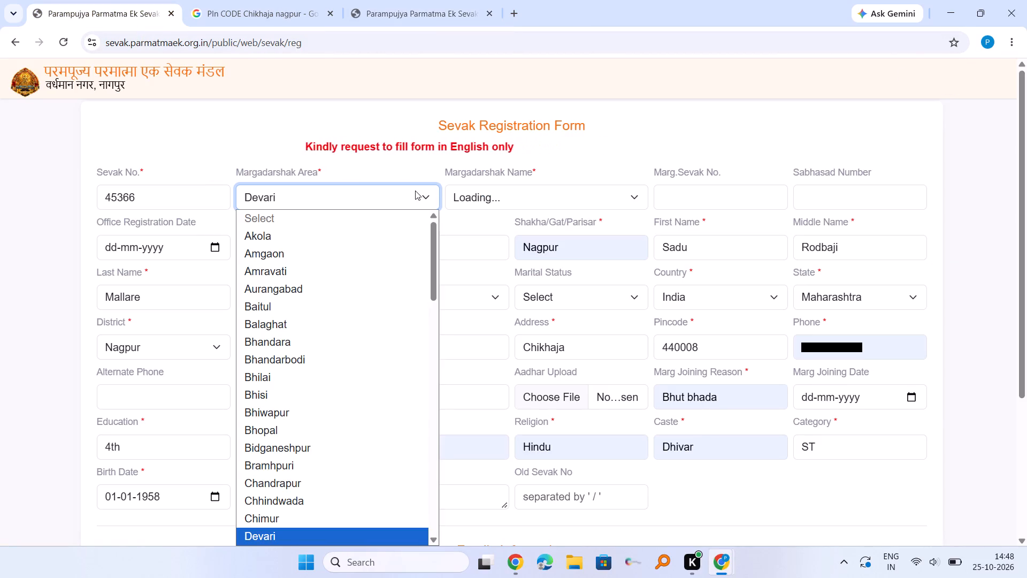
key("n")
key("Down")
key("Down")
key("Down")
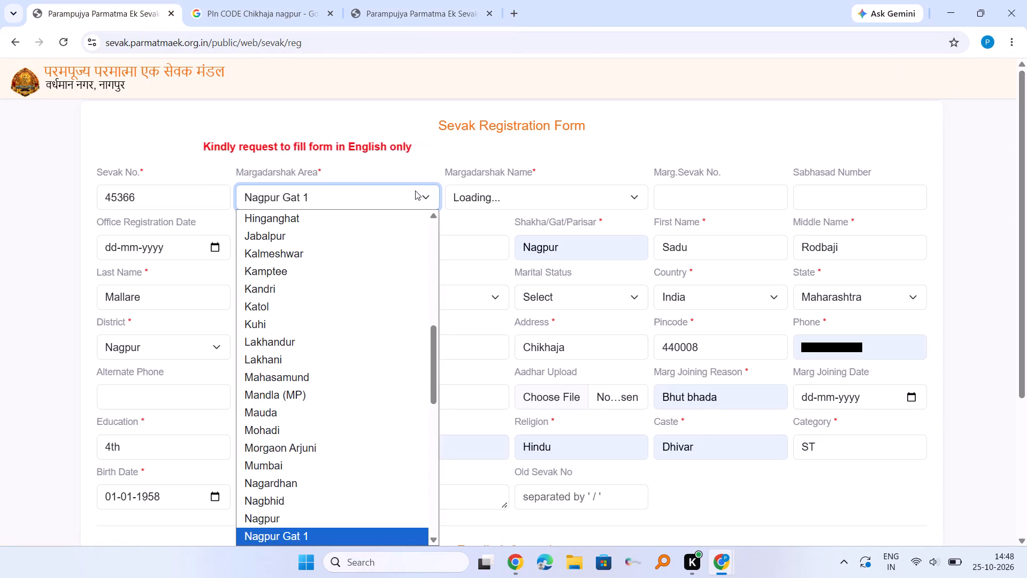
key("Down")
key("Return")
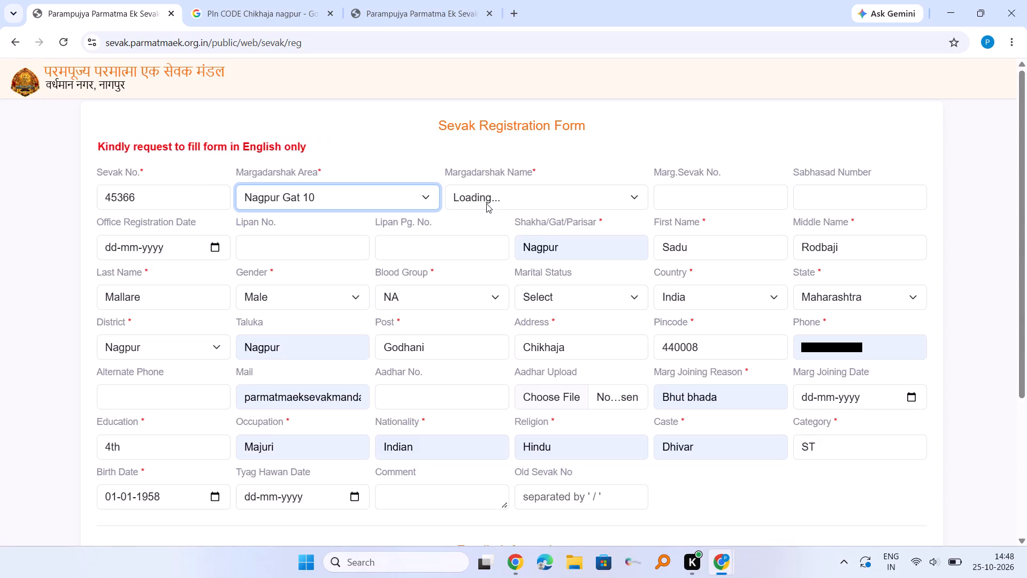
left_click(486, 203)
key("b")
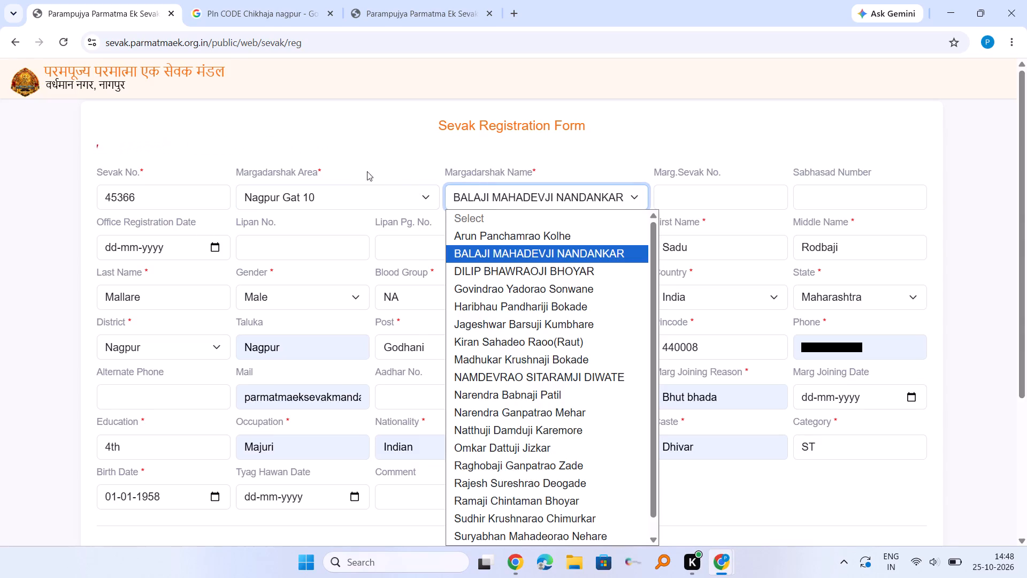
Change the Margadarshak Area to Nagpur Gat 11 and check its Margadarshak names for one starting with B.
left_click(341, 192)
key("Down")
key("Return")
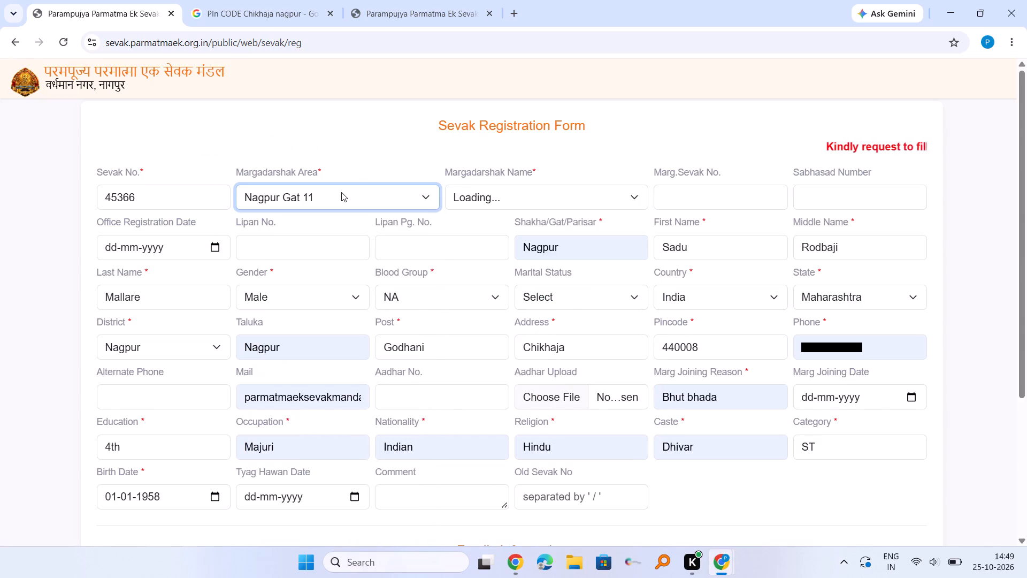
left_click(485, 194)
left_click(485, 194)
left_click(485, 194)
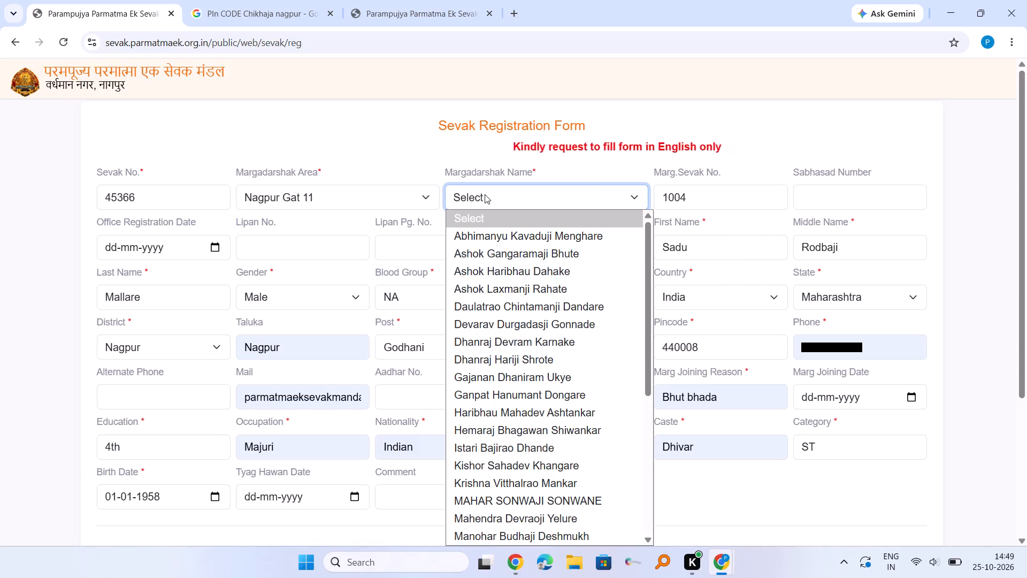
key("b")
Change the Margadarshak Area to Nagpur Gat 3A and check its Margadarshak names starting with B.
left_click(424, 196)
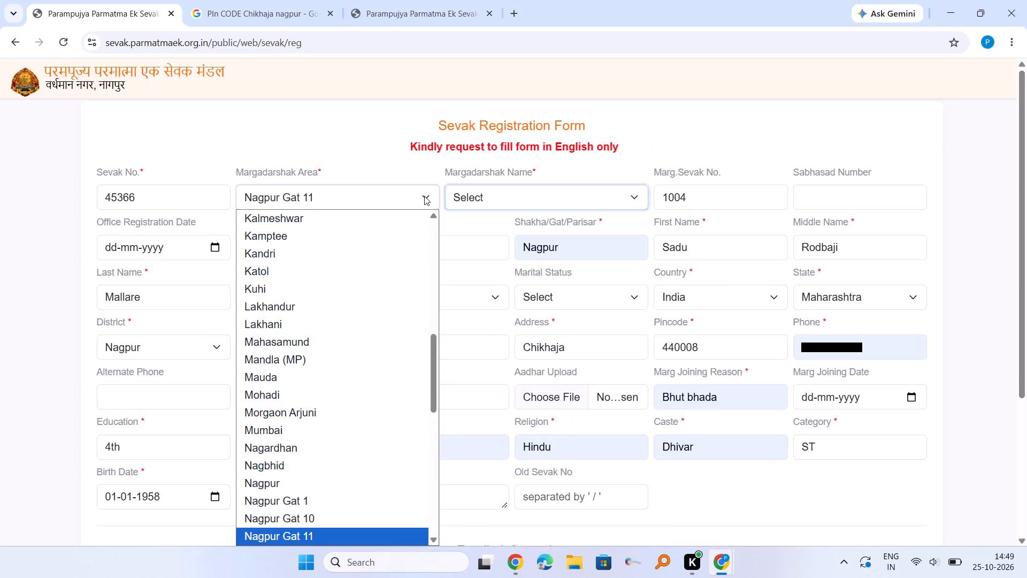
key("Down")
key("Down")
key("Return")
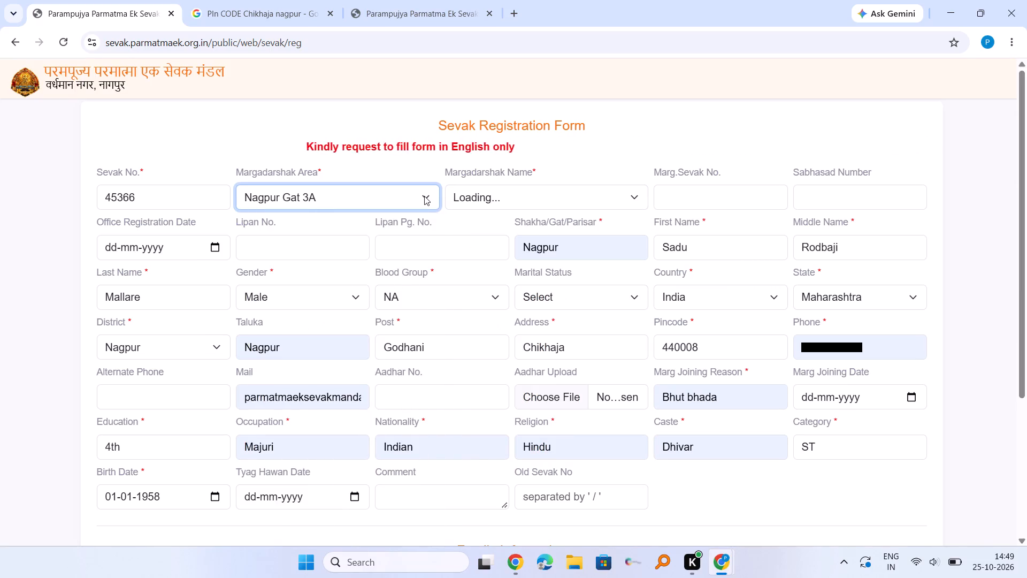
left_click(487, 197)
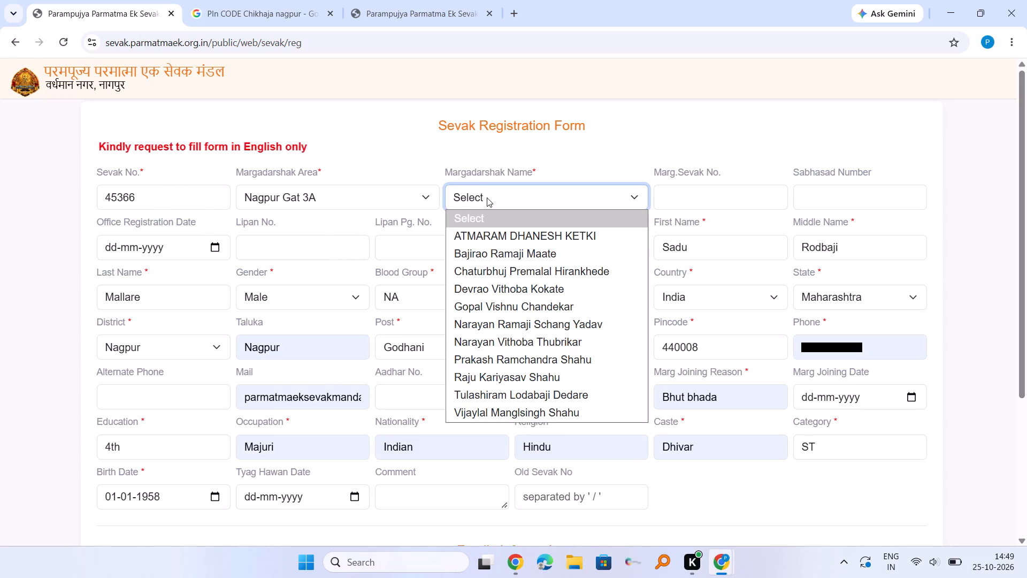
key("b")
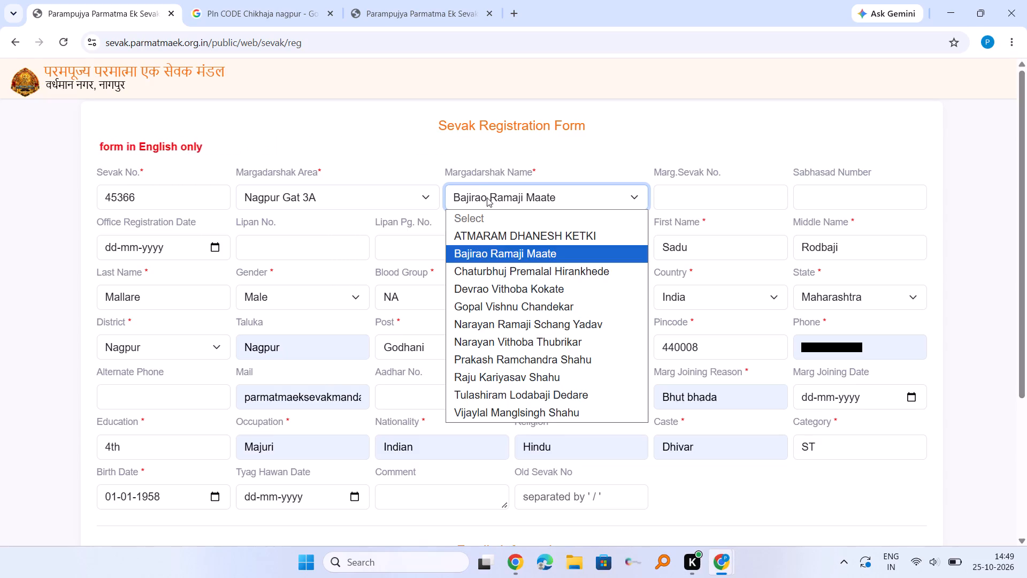
Go through Margadarshak Areas Nagpur Gat 3B, 4A and 4B, checking each area's Margadarshak names for one starting with B.
left_click(388, 185)
key("Down")
key("Return")
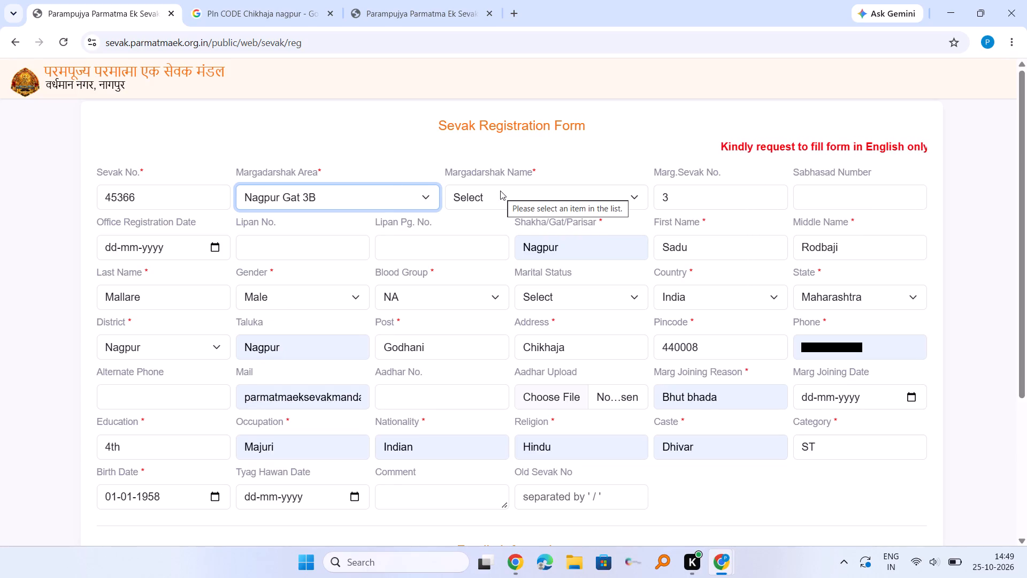
left_click(500, 191)
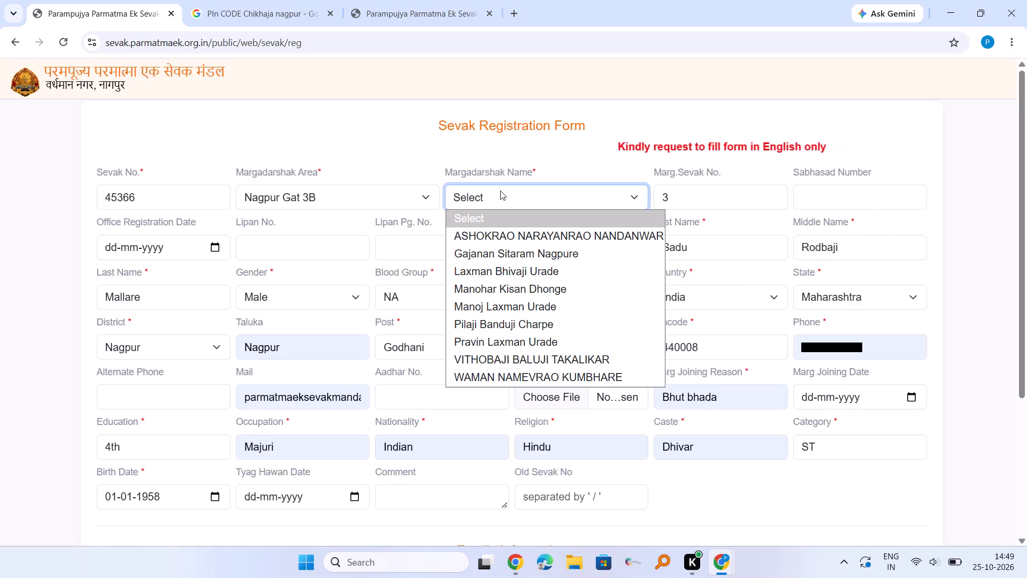
left_click(387, 197)
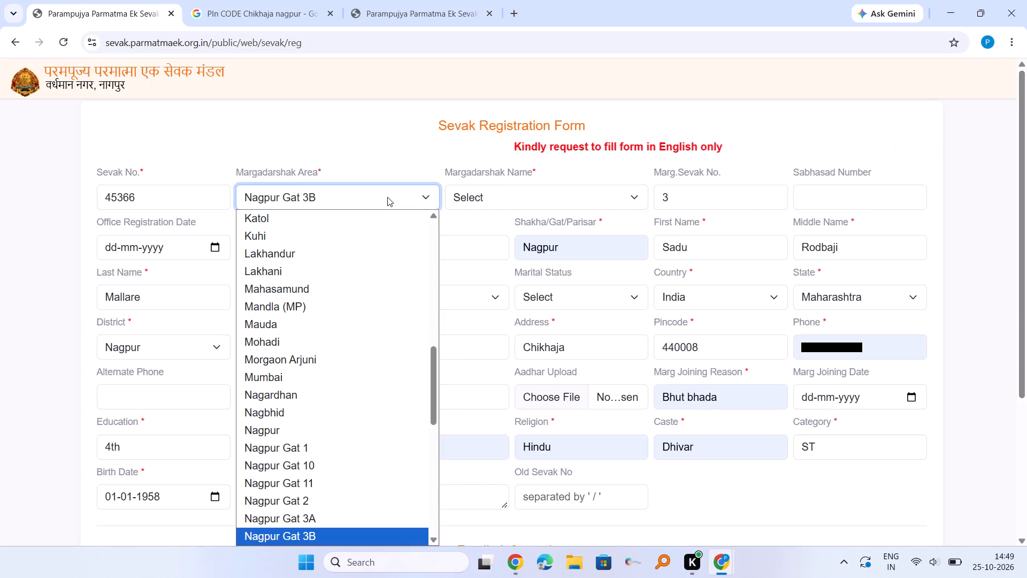
key("Down")
left_click(524, 199)
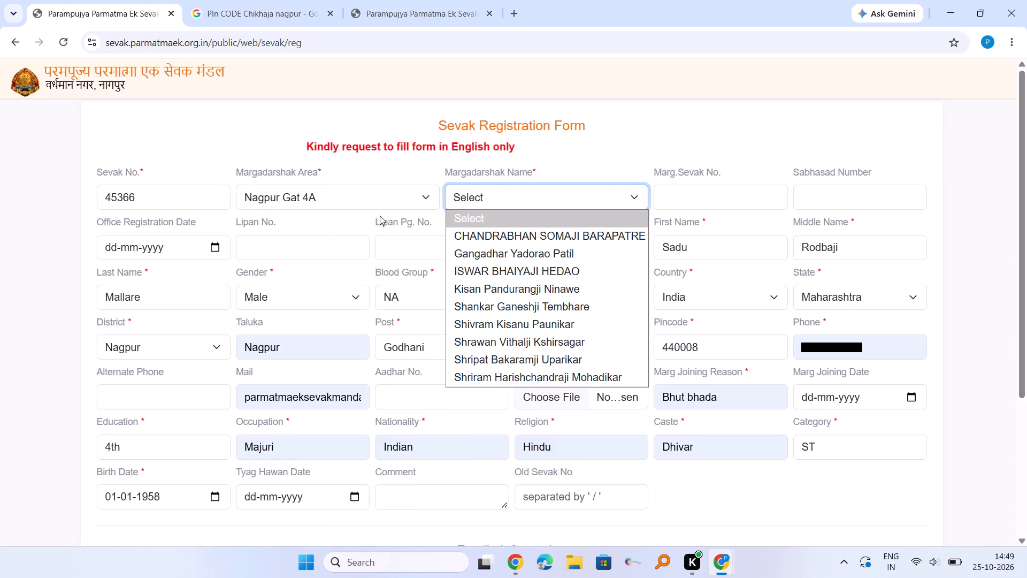
left_click(363, 200)
key("Down")
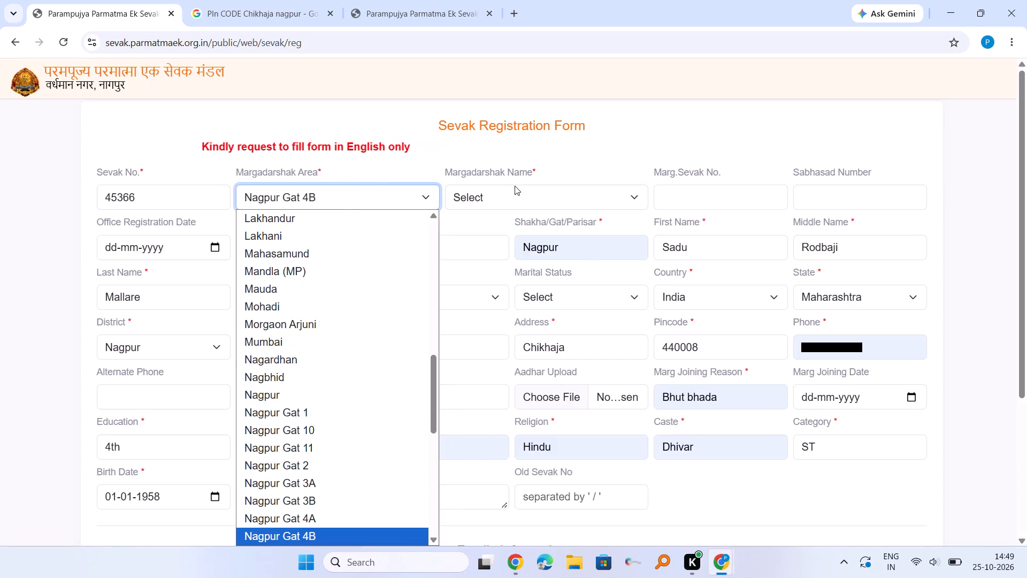
left_click(515, 186)
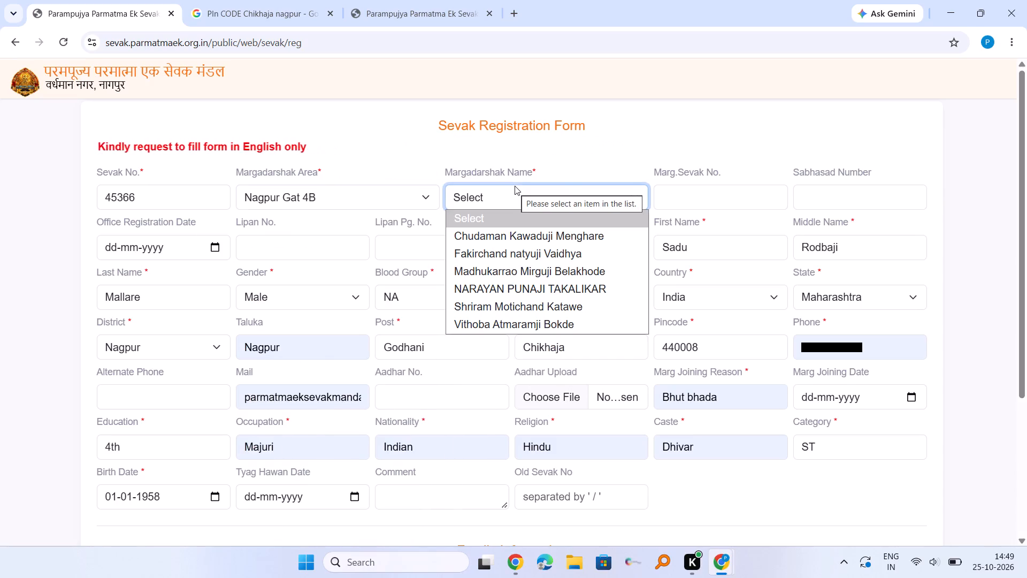
Go through Margadarshak Areas Nagpur Gat 5, 6 and 7, checking each area's Margadarshak names for one starting with B.
left_click(384, 191)
key("Down")
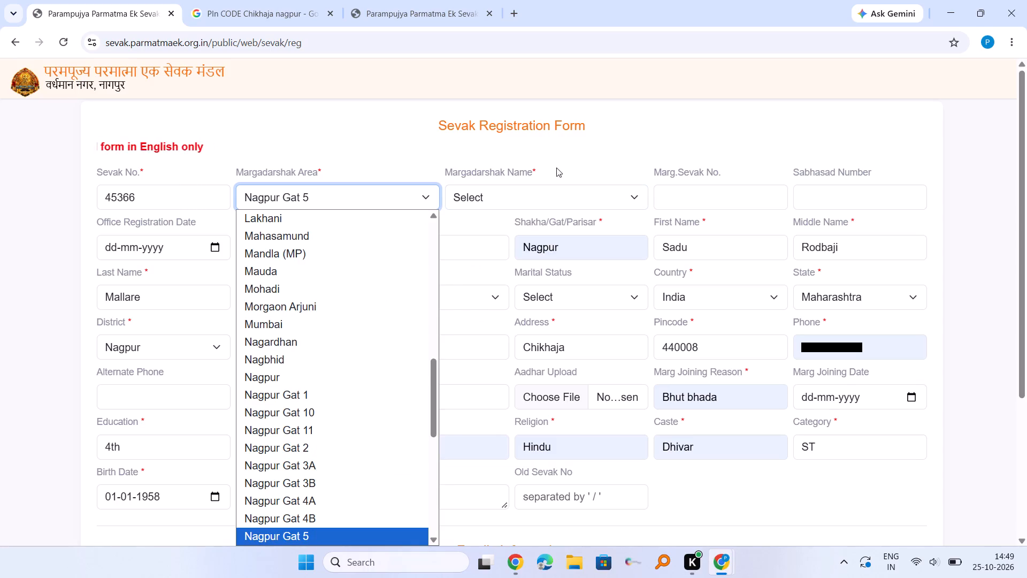
left_click(562, 202)
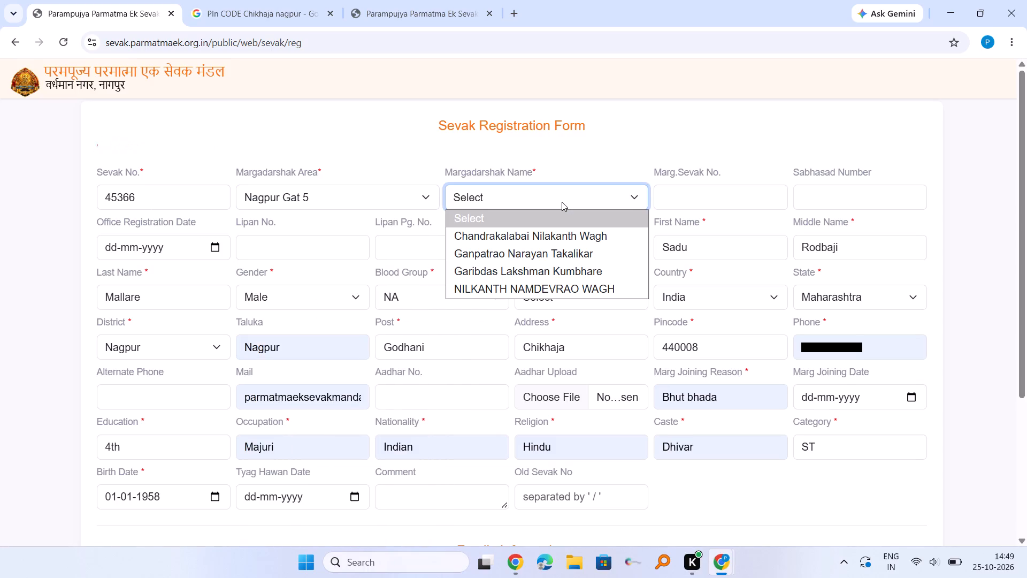
left_click(405, 204)
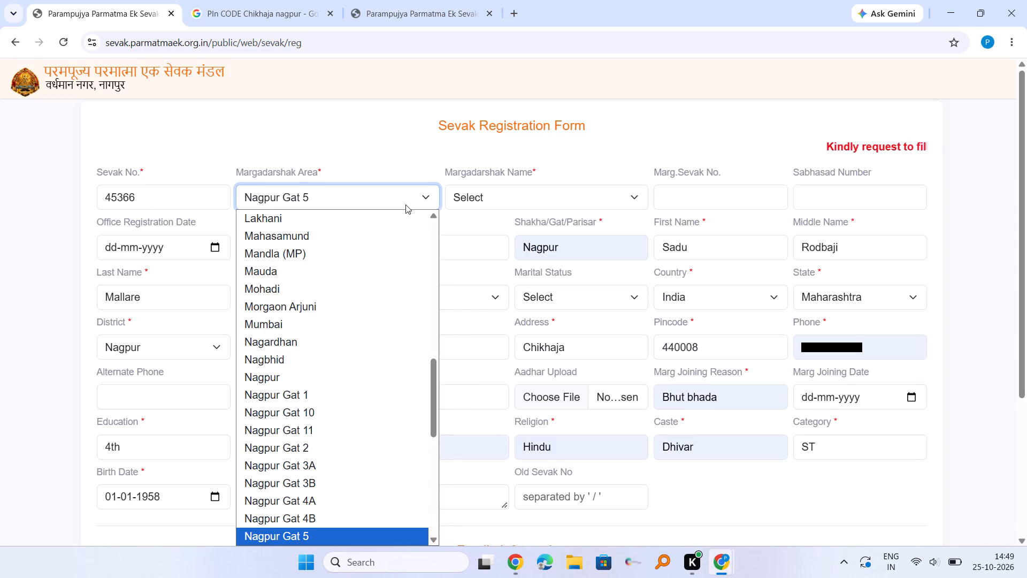
key("Down")
left_click(528, 196)
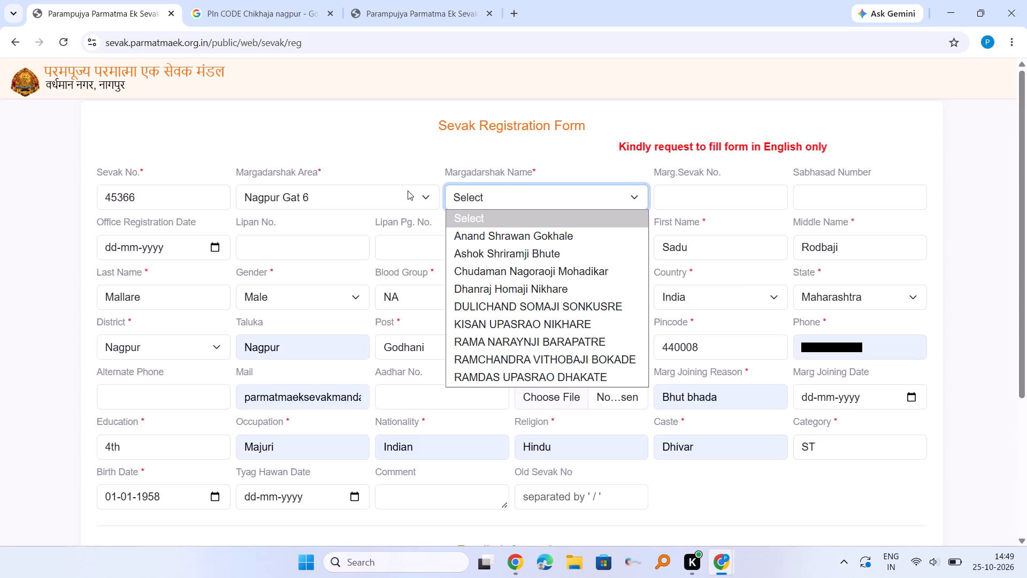
left_click(377, 197)
key("Down")
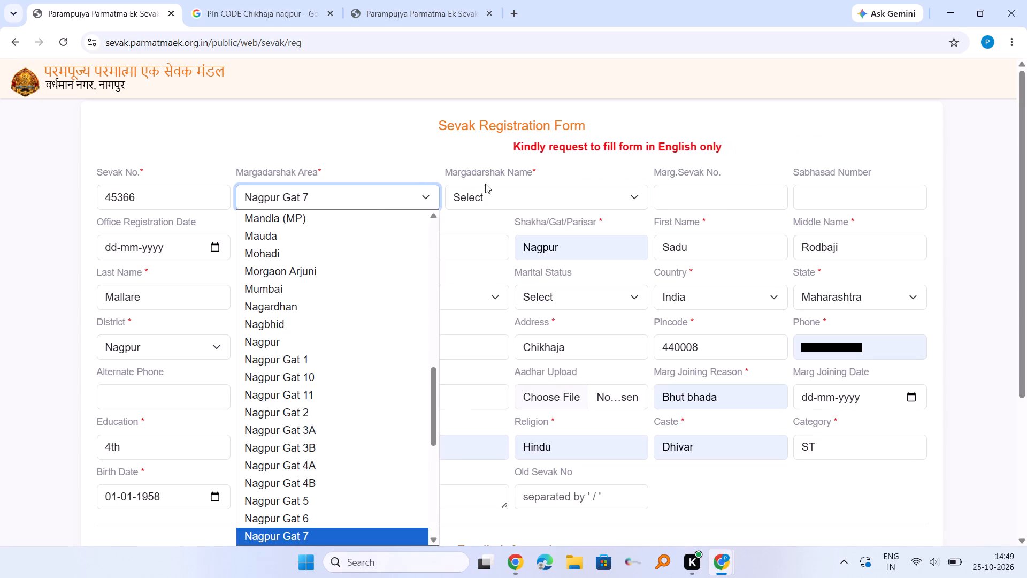
left_click(488, 188)
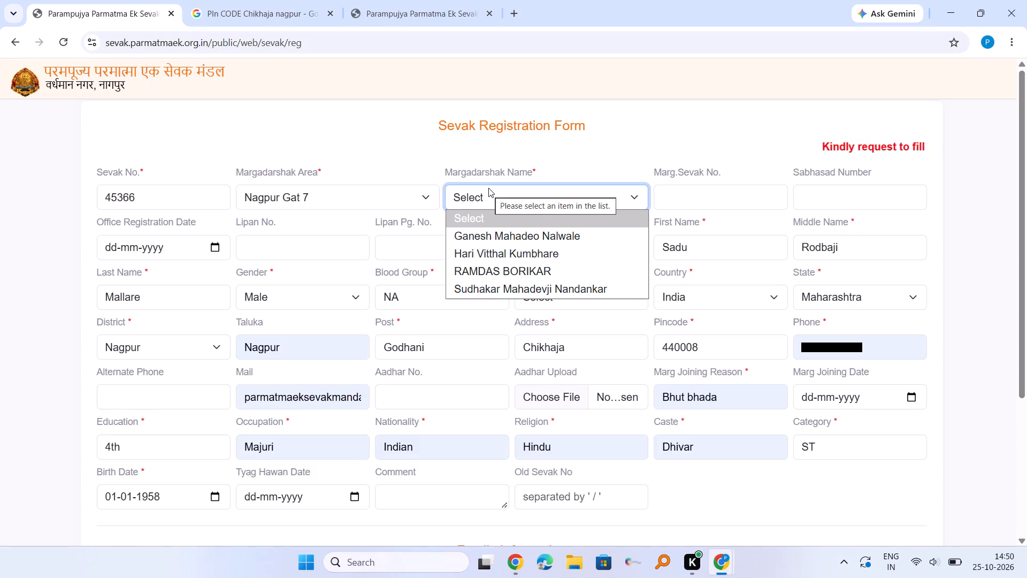
Set the Margadarshak Area to Nagpur Gat 8 and choose the Margadarshak whose first name is Bajarang.
left_click(349, 184)
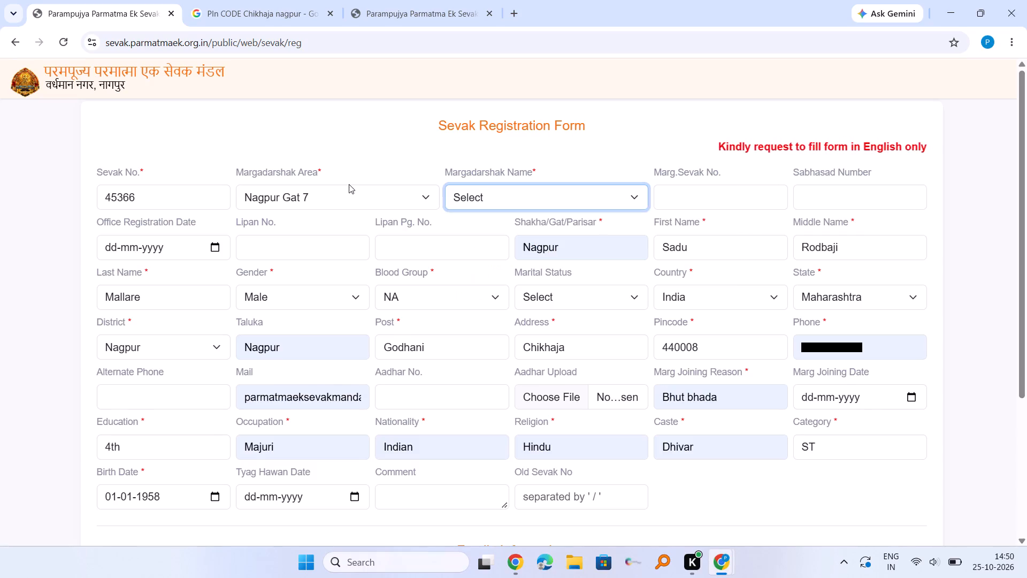
left_click(347, 187)
key("Down")
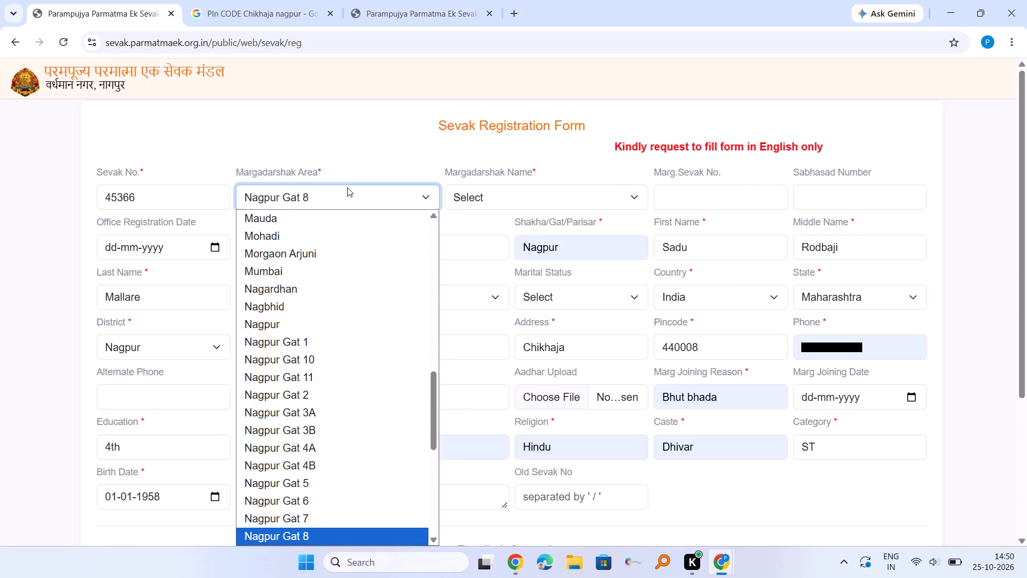
left_click(455, 199)
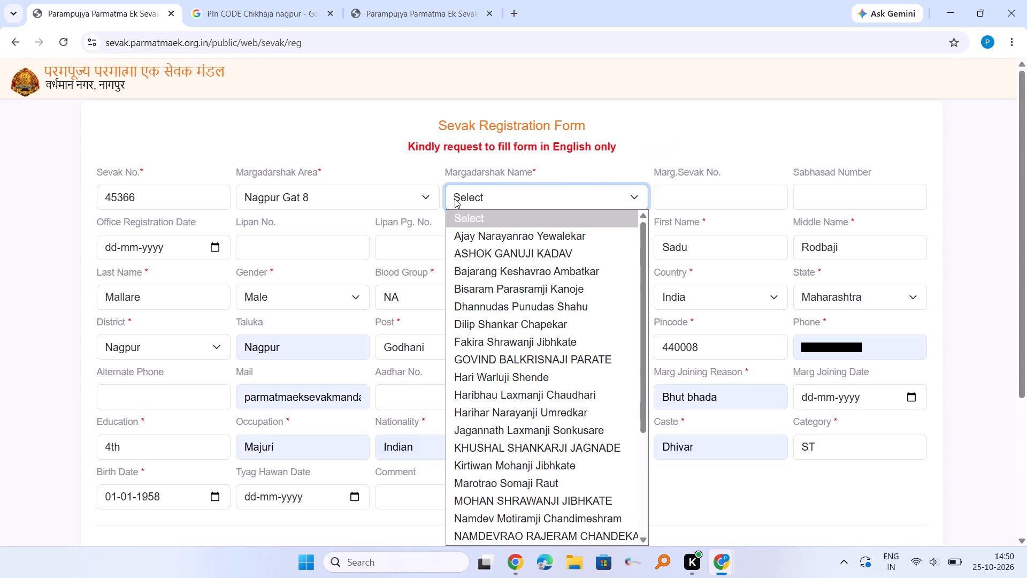
left_click(487, 266)
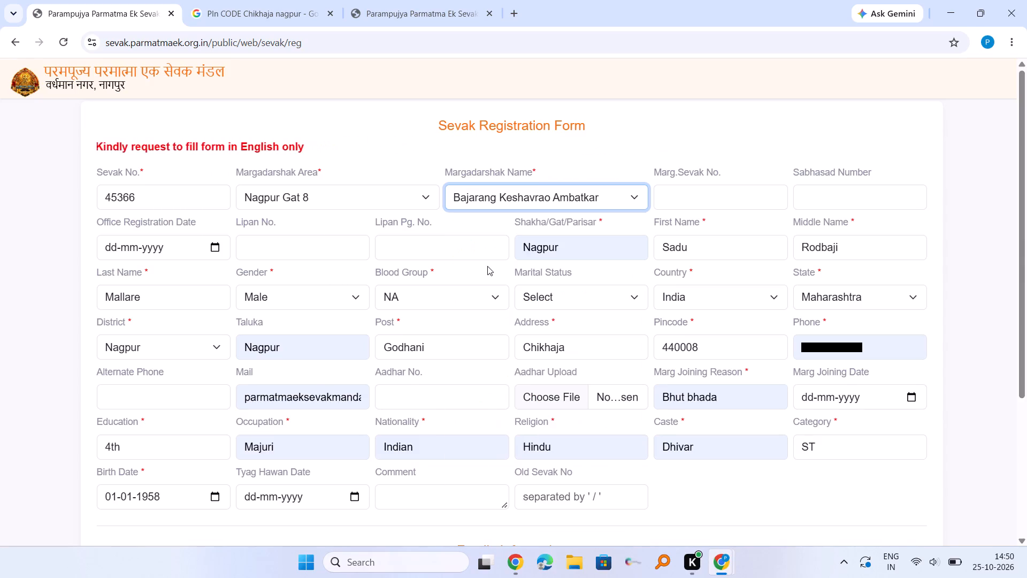
Complete the reCAPTCHA below the family information by selecting all images with cars and verifying.
scroll(624, 339, "down", 6)
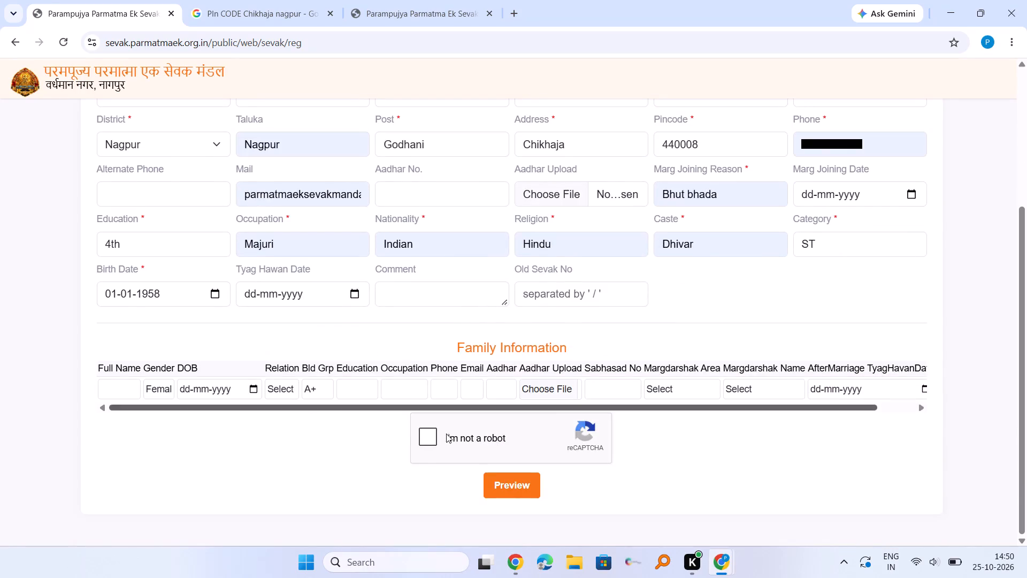
left_click(434, 440)
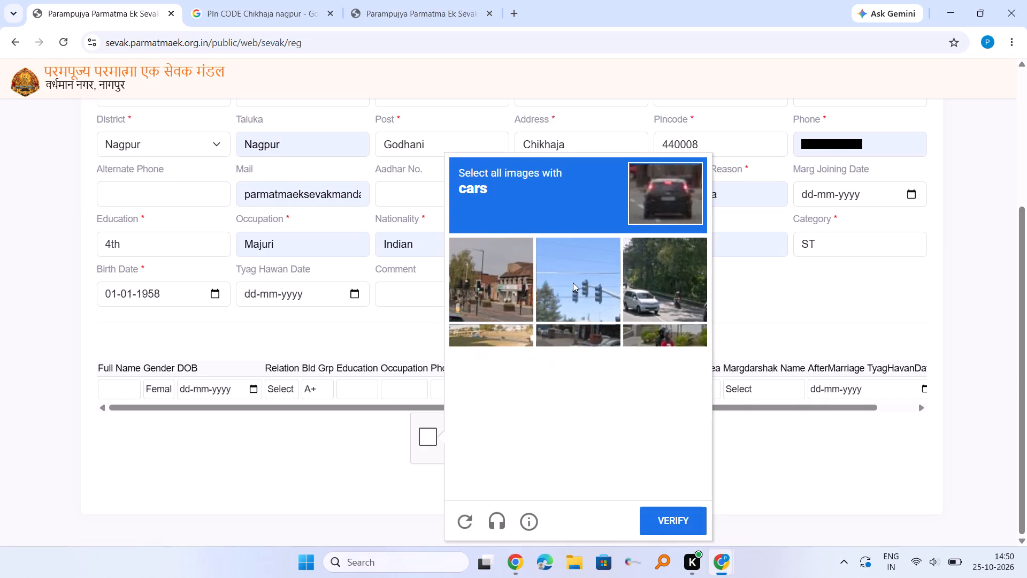
left_click(647, 301)
left_click(565, 361)
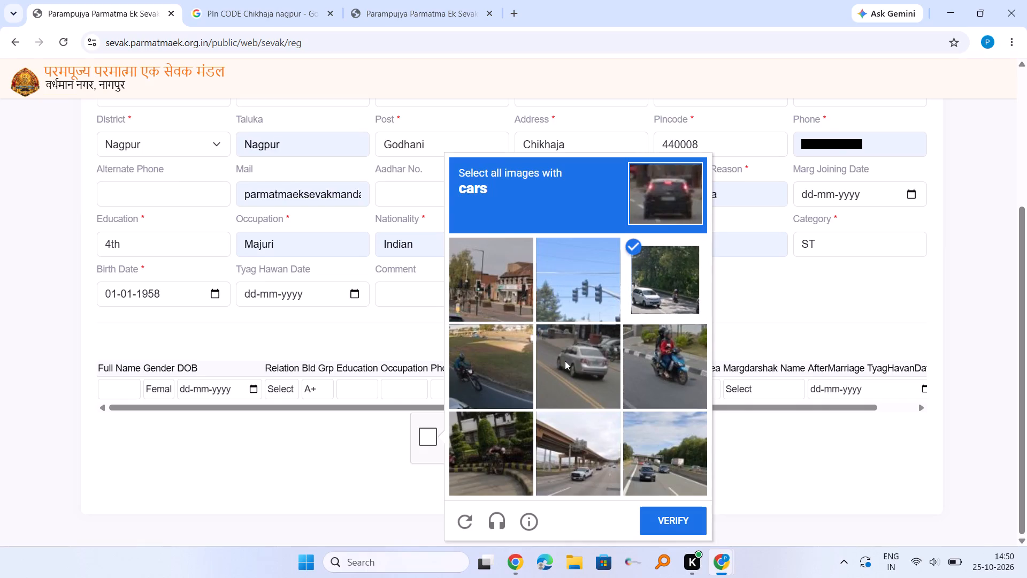
left_click(561, 470)
left_click(659, 480)
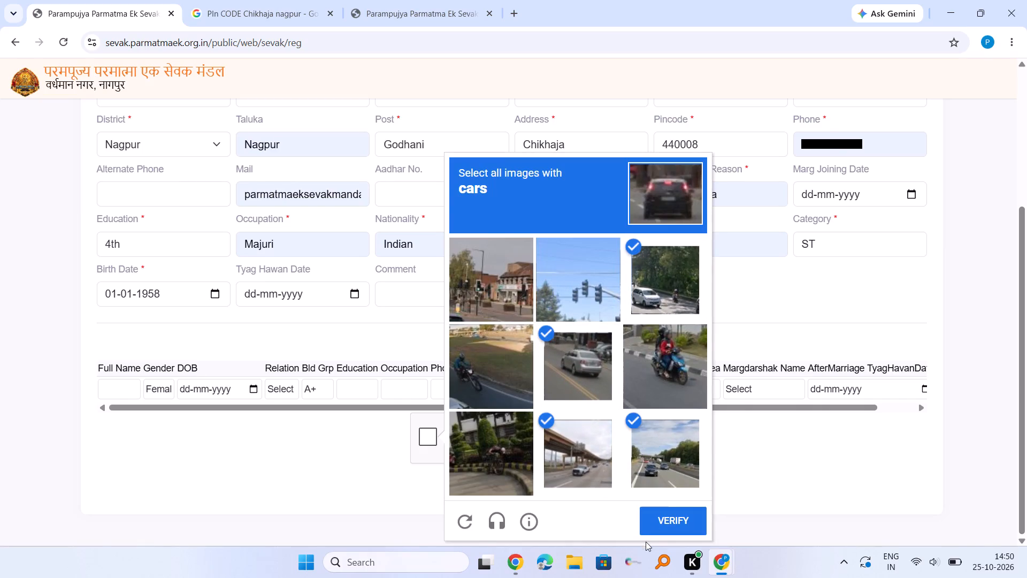
left_click(660, 526)
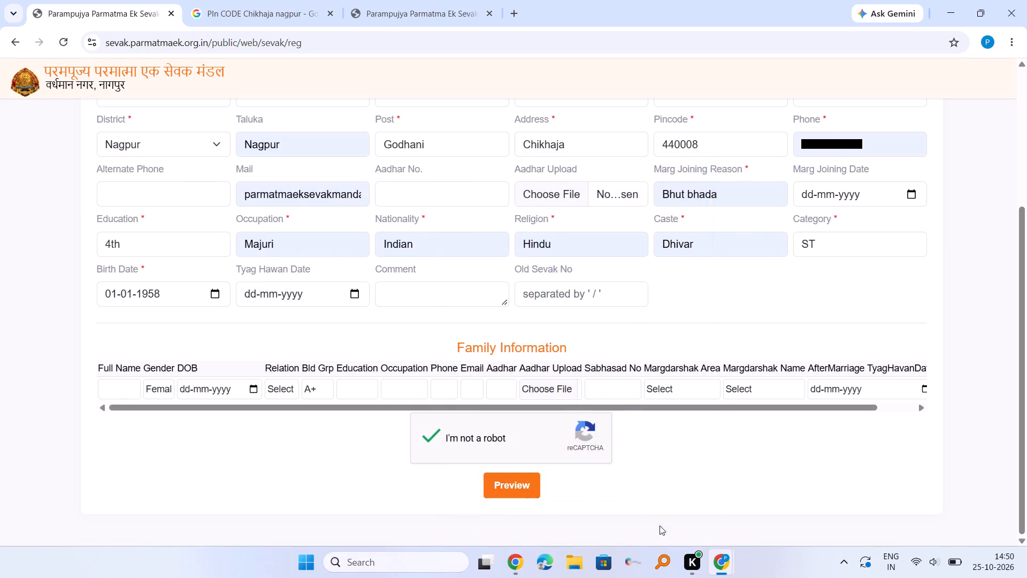
Preview the Sevak registration, submit it, and dismiss the submission message.
left_click(513, 487)
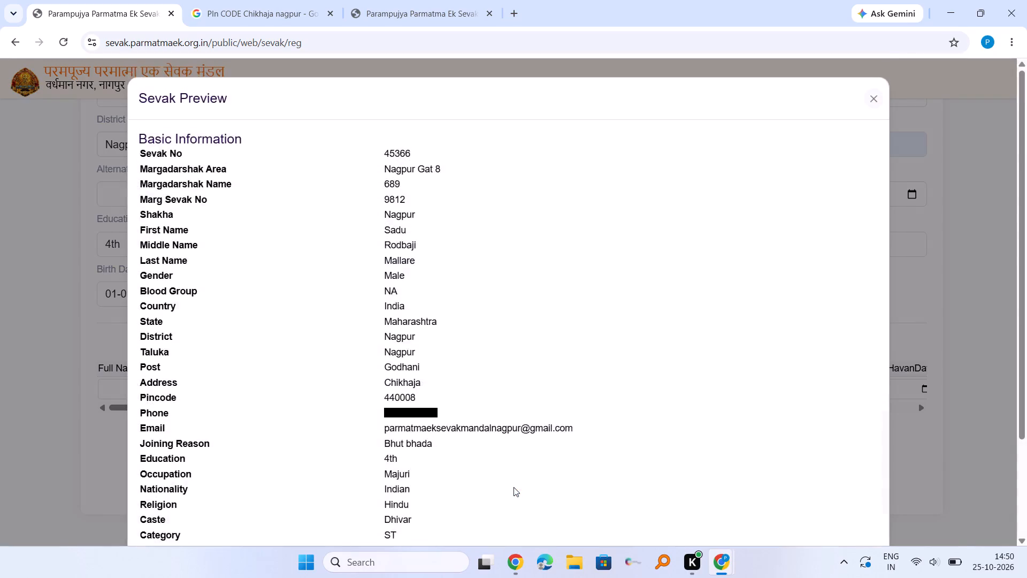
scroll(513, 487, "down", 5)
left_click(850, 497)
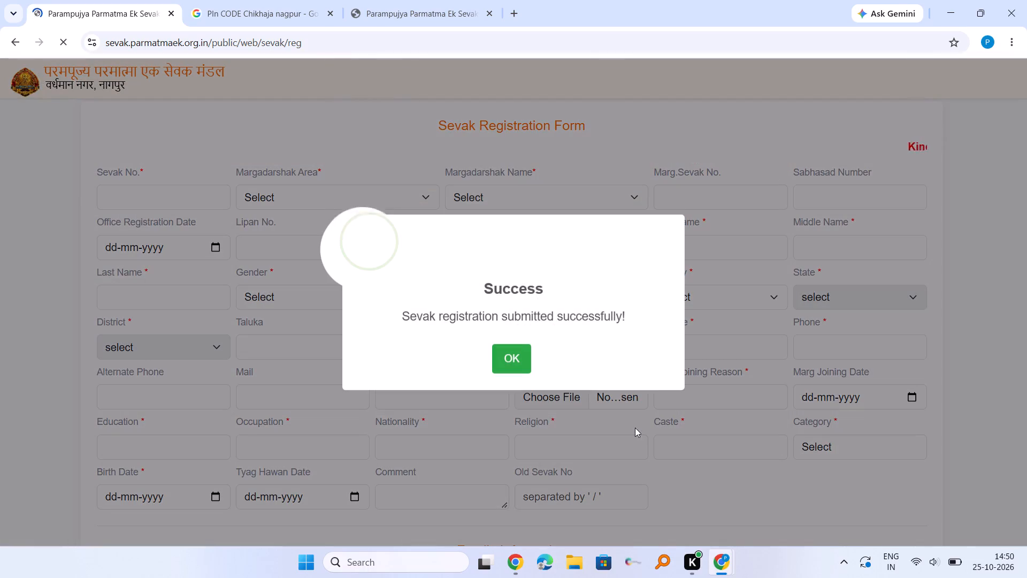
left_click(509, 358)
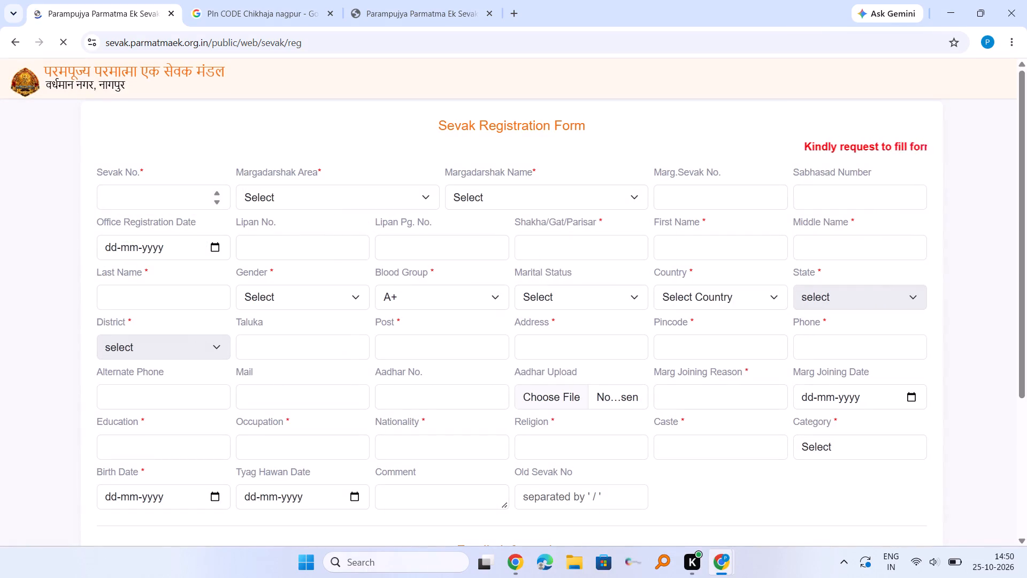
left_click(104, 195)
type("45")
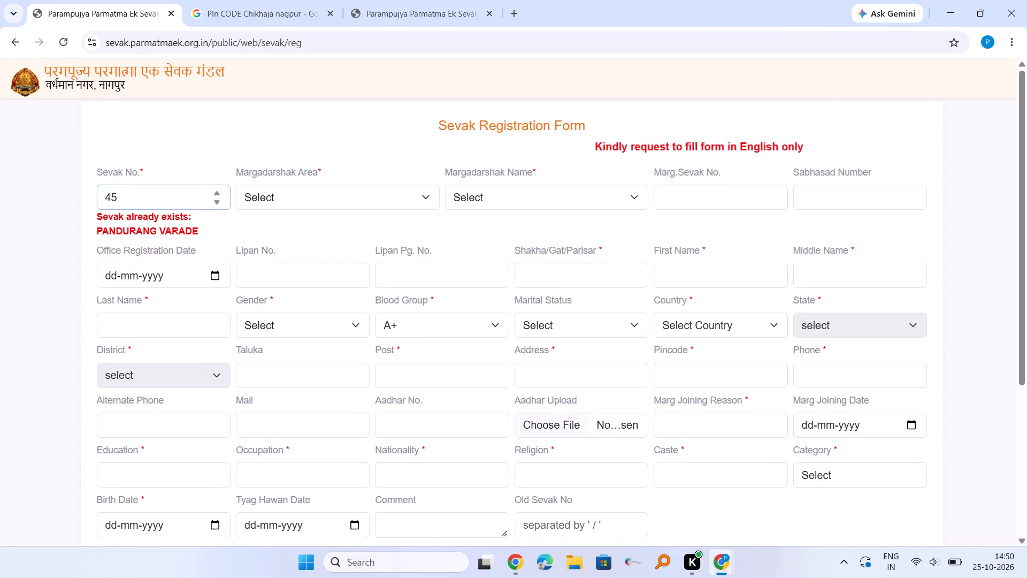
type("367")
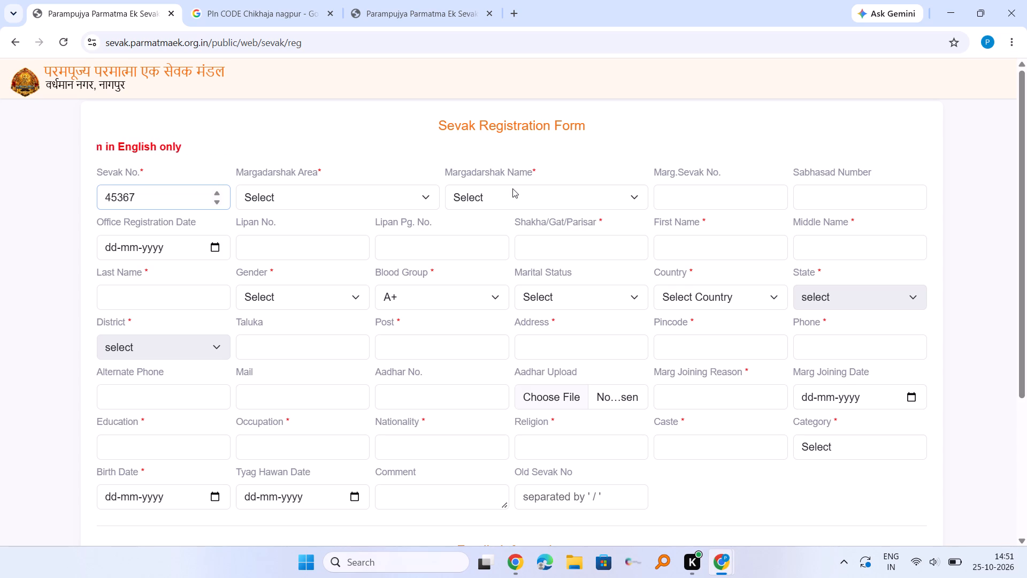
left_click(555, 251)
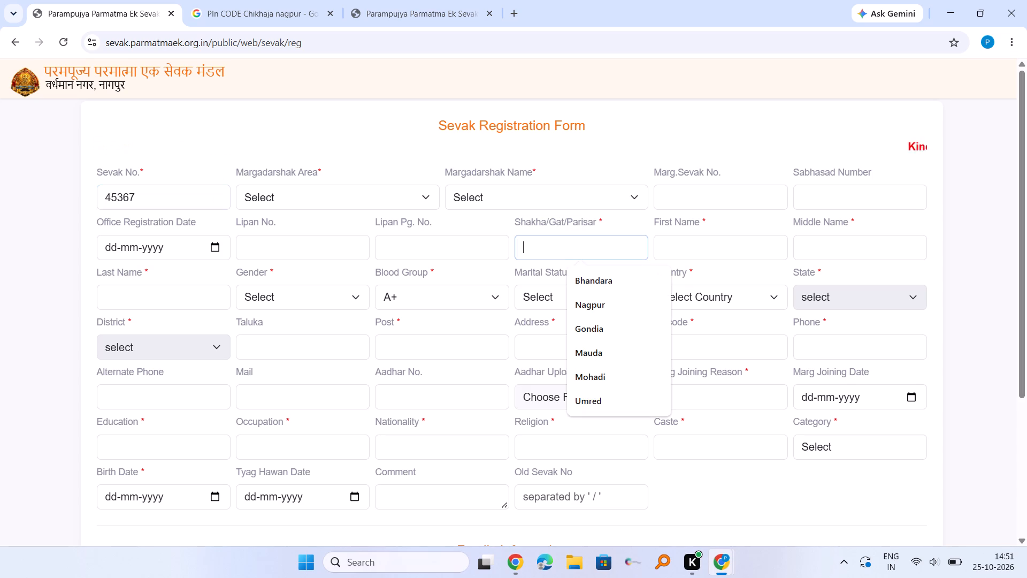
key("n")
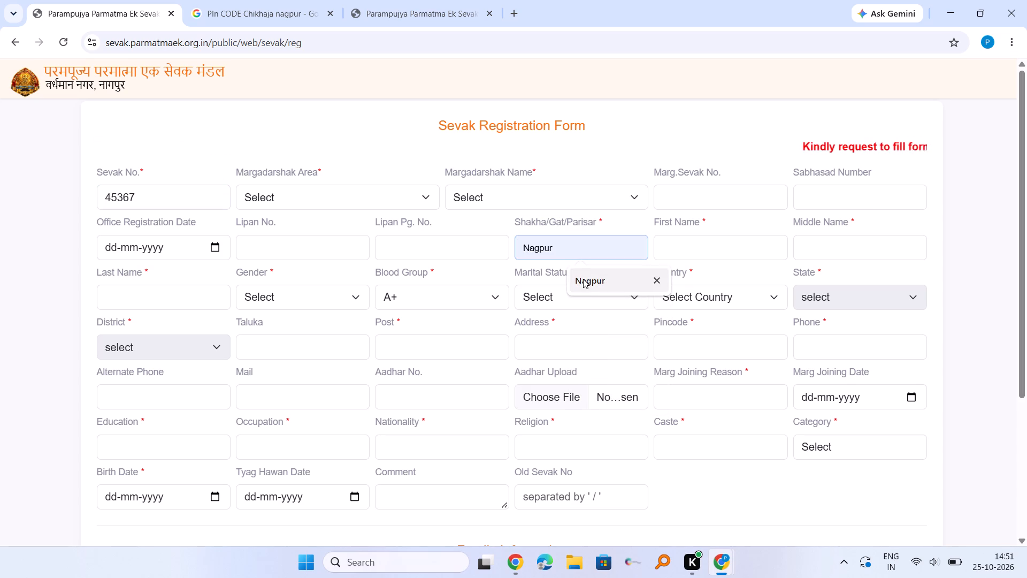
left_click(584, 282)
Enter the new Sevak's first, middle and last names in the registration form.
left_click(675, 256)
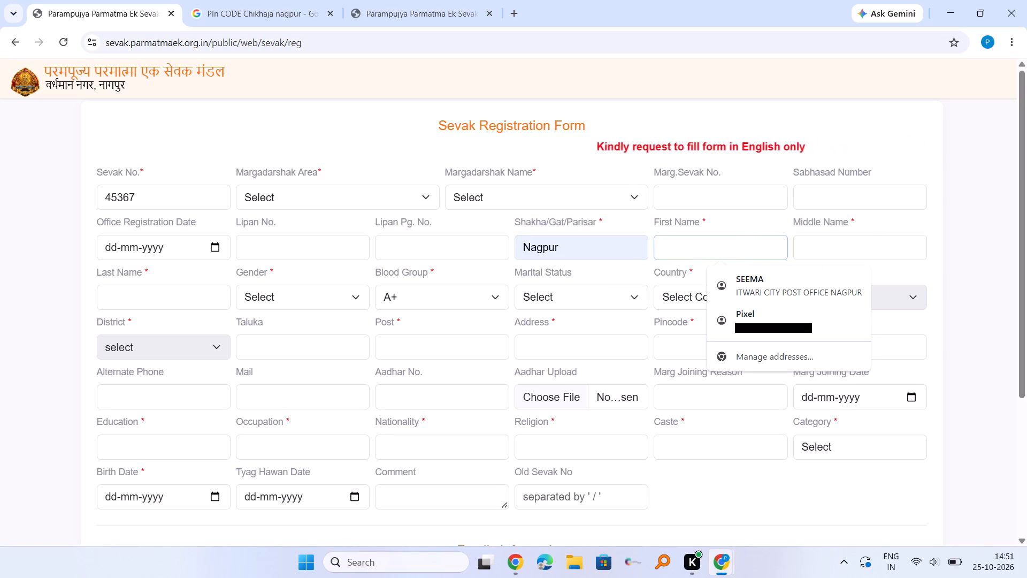
key("Tab")
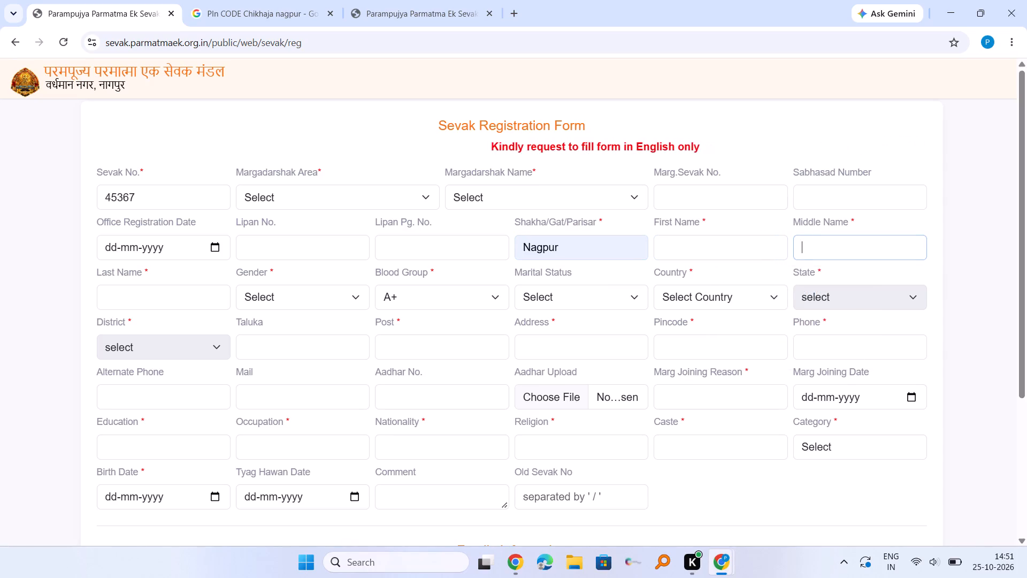
left_click(675, 256)
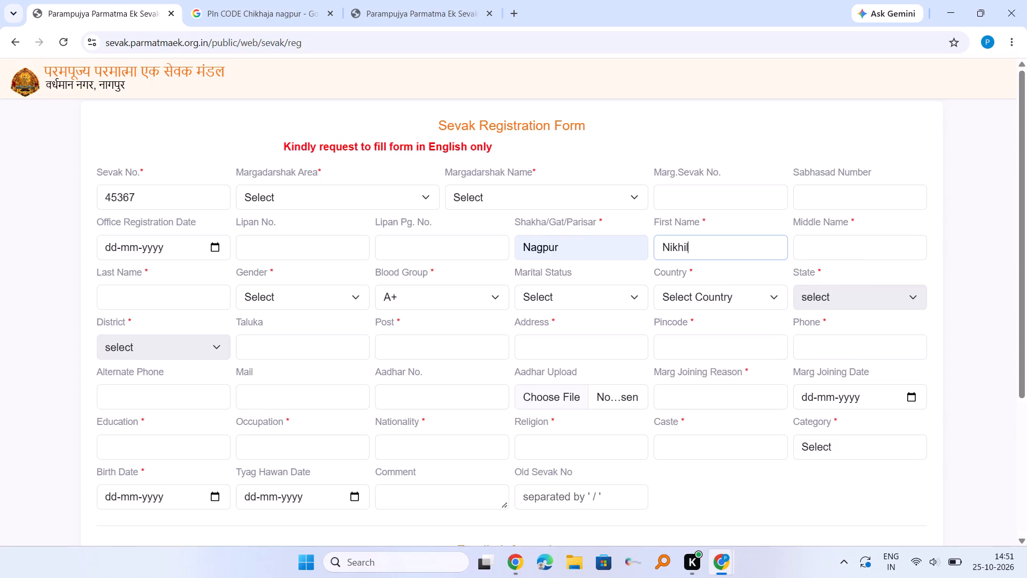
left_click(802, 253)
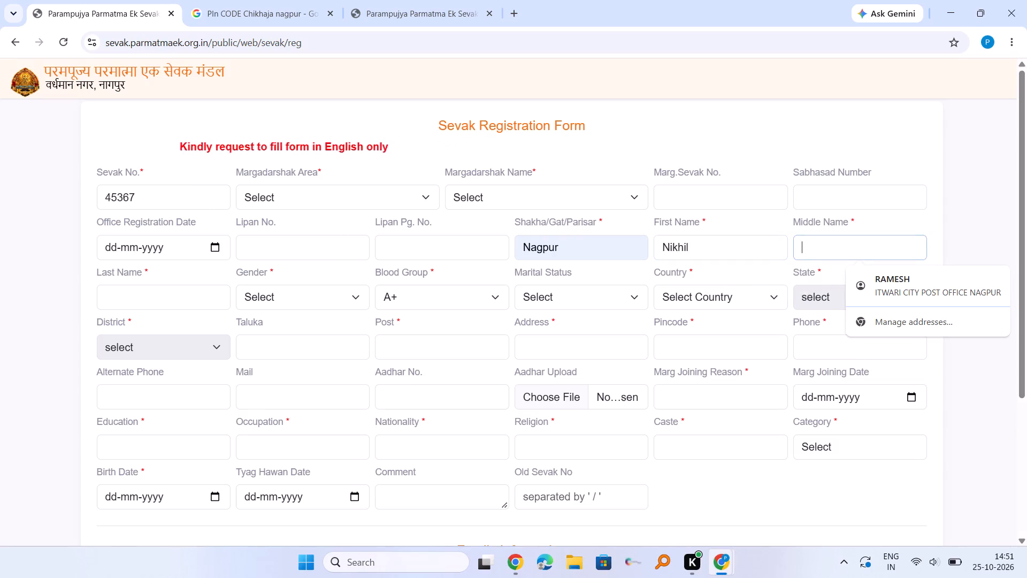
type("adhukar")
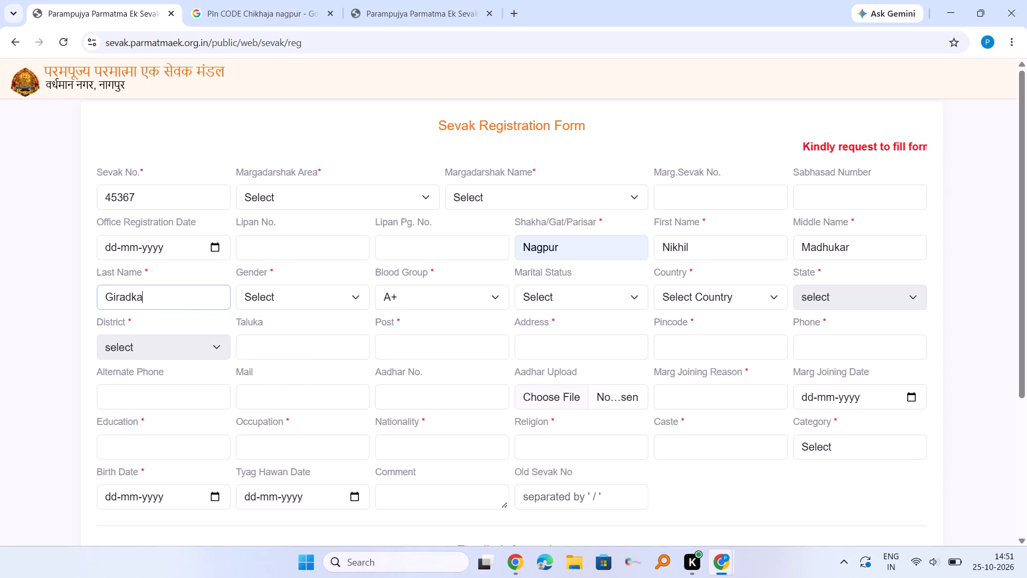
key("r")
Set the new Sevak's Gender to Male and Blood Group to NA.
left_click(279, 308)
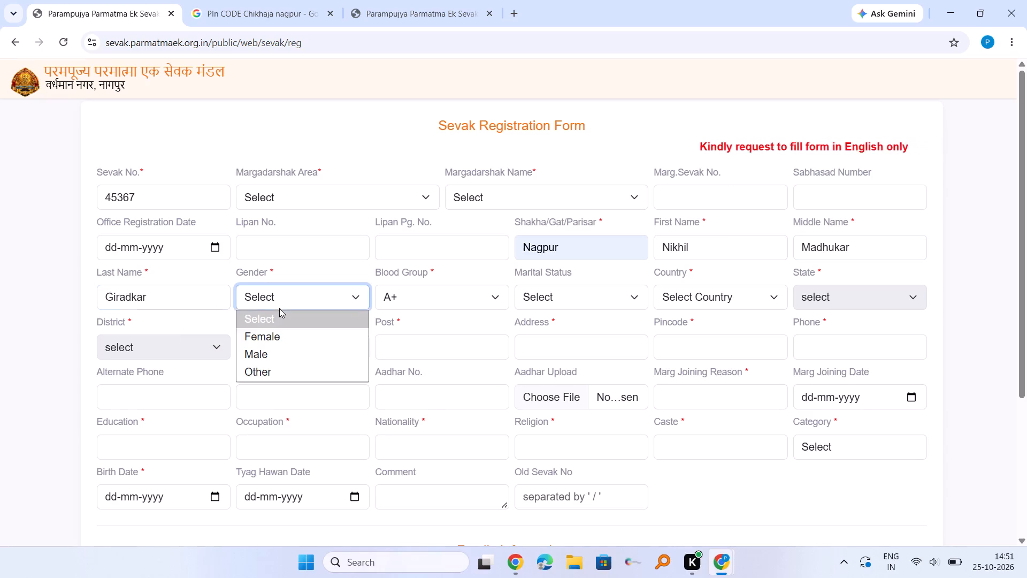
left_click(260, 351)
left_click(421, 293)
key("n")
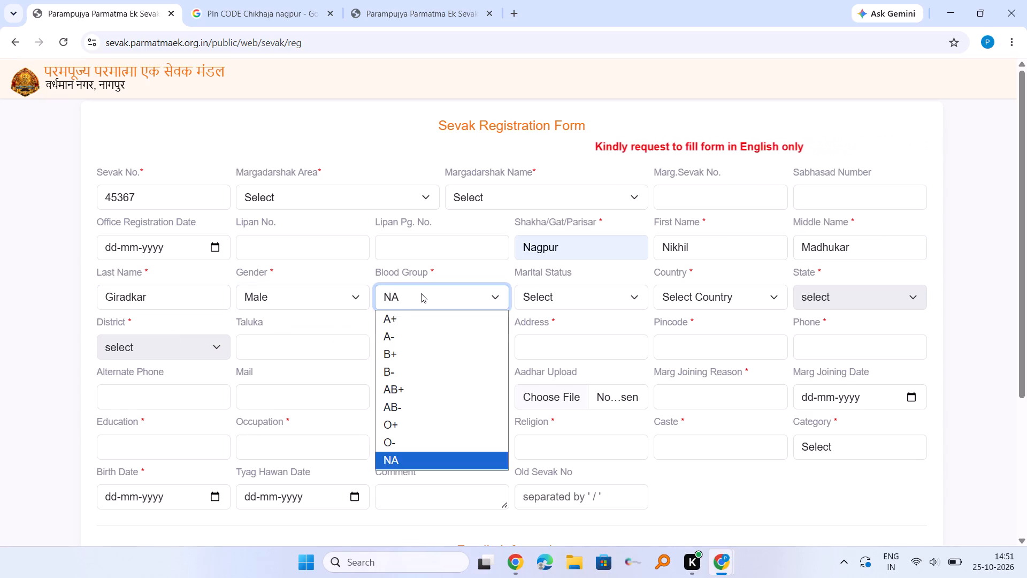
Set the Sevak's Country to India, State to Maharashtra and District to Nagpur.
key("Return")
left_click(671, 299)
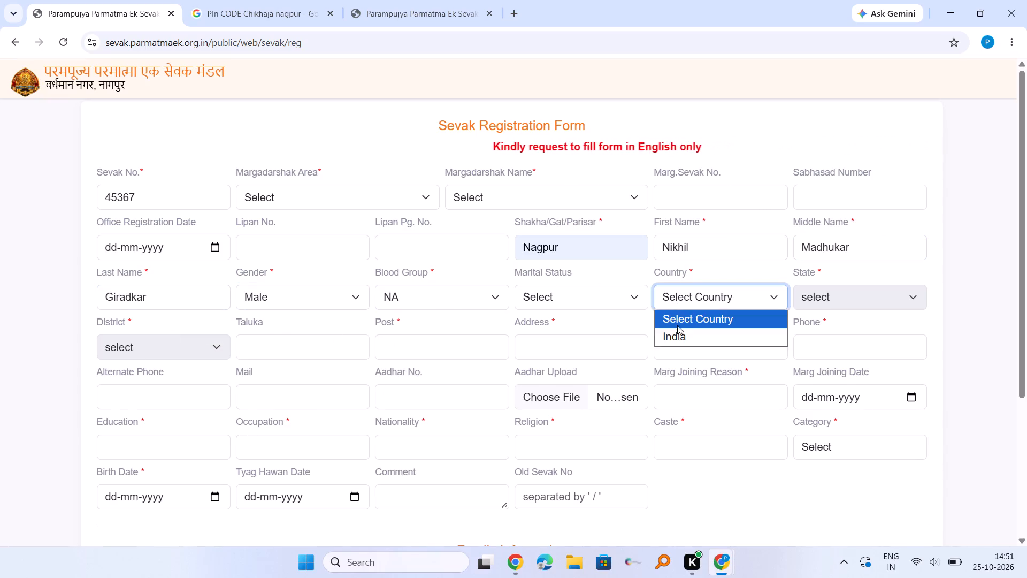
left_click(680, 330)
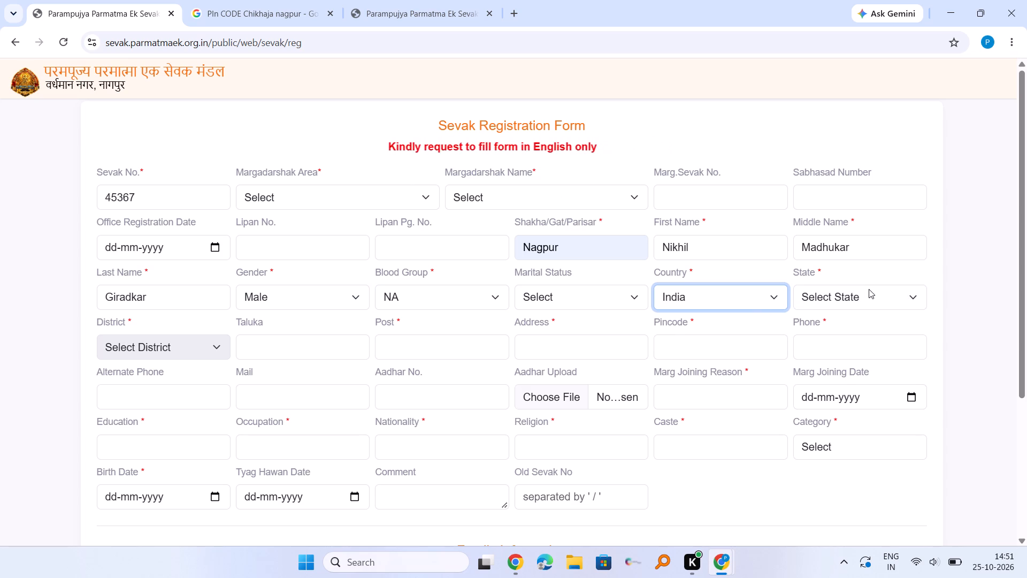
left_click(869, 289)
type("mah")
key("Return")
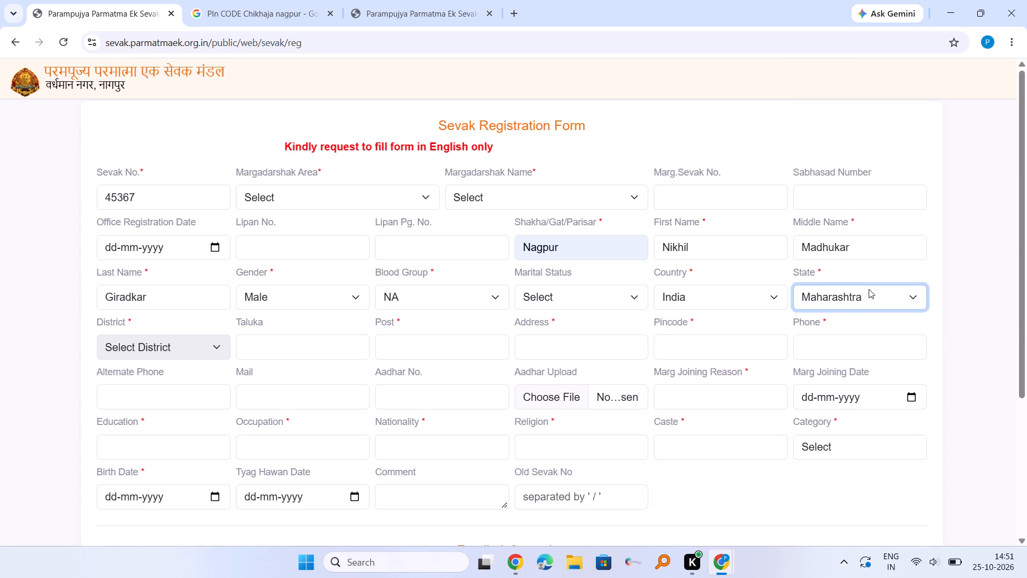
left_click(171, 345)
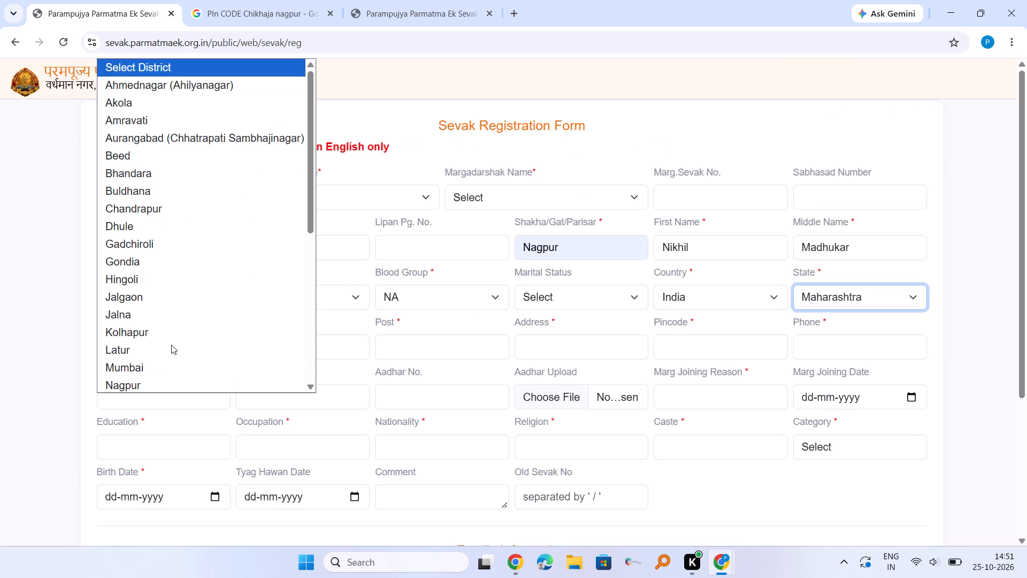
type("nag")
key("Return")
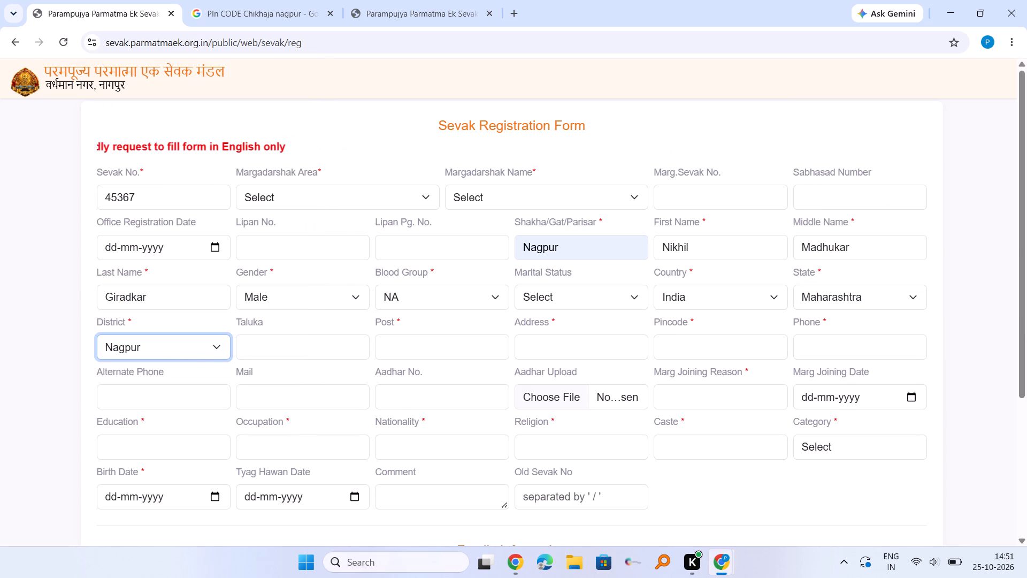
Fill in Umred as the Taluka, Post and Address, copying the Post entry into the Address.
left_click(266, 350)
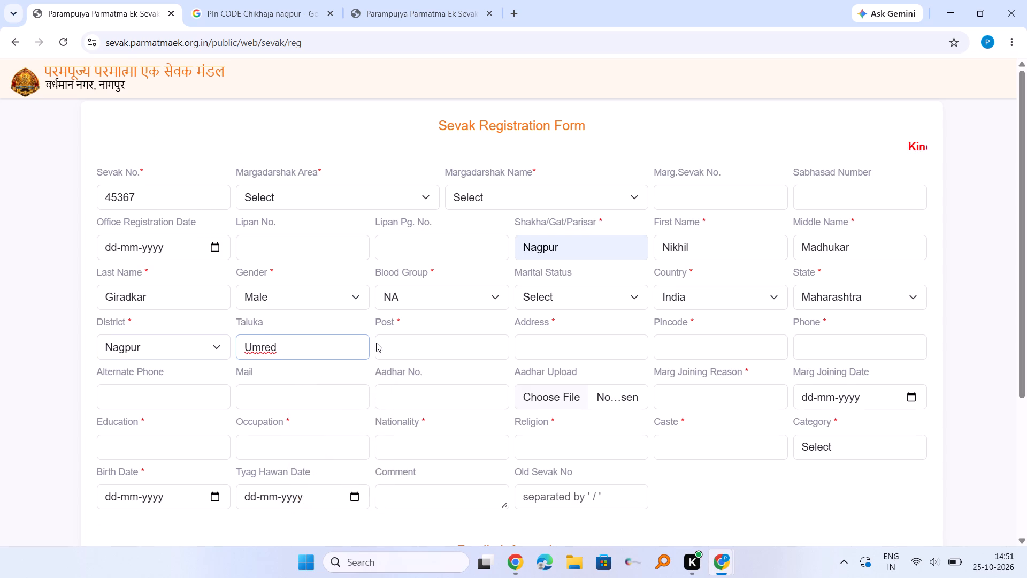
left_click(384, 343)
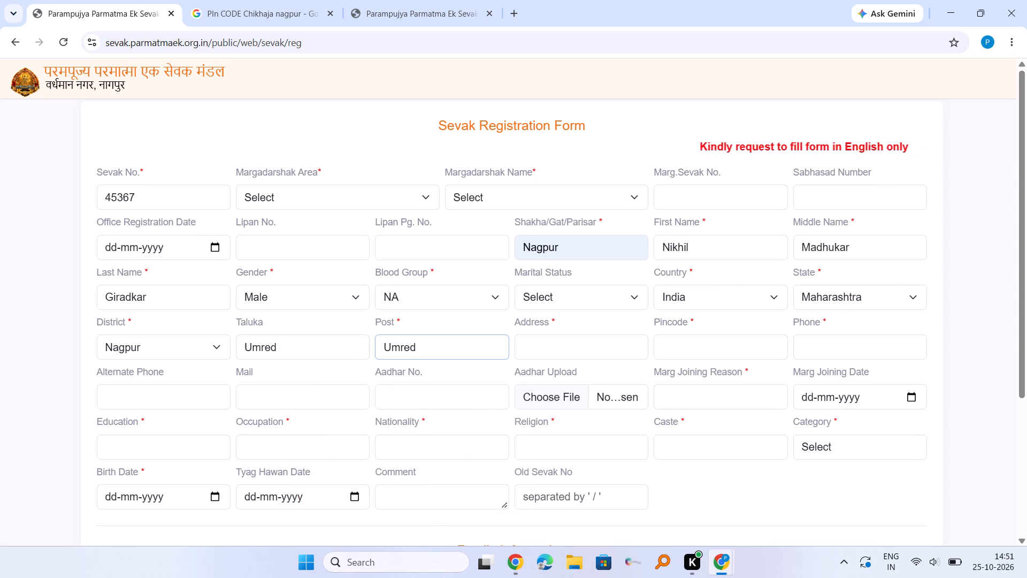
double_click(408, 355)
key("ctrl+c")
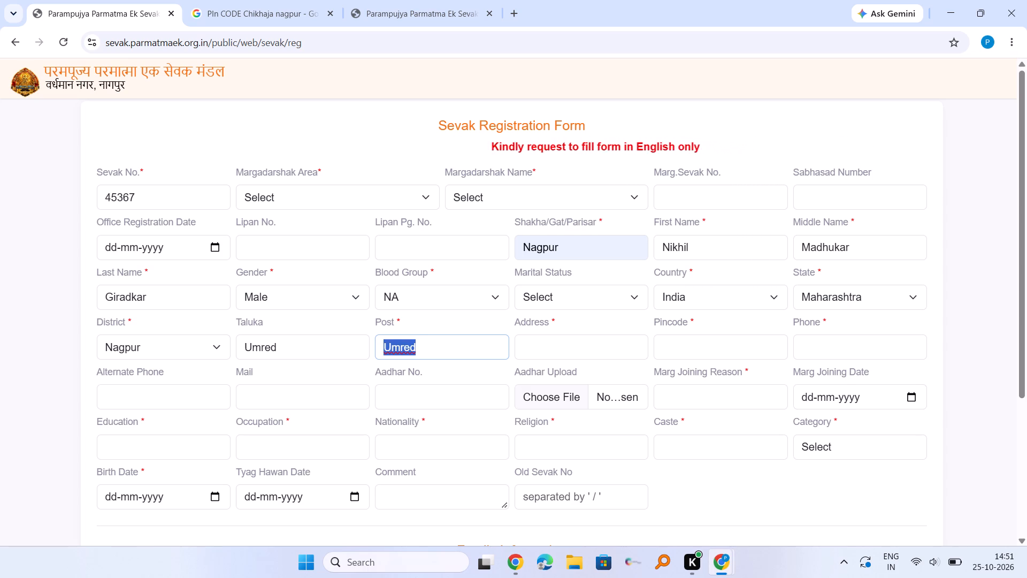
left_click(524, 348)
key("ctrl+v")
Change the earlier Google PIN code search to look up Umred, Nagpur.
left_click(246, 0)
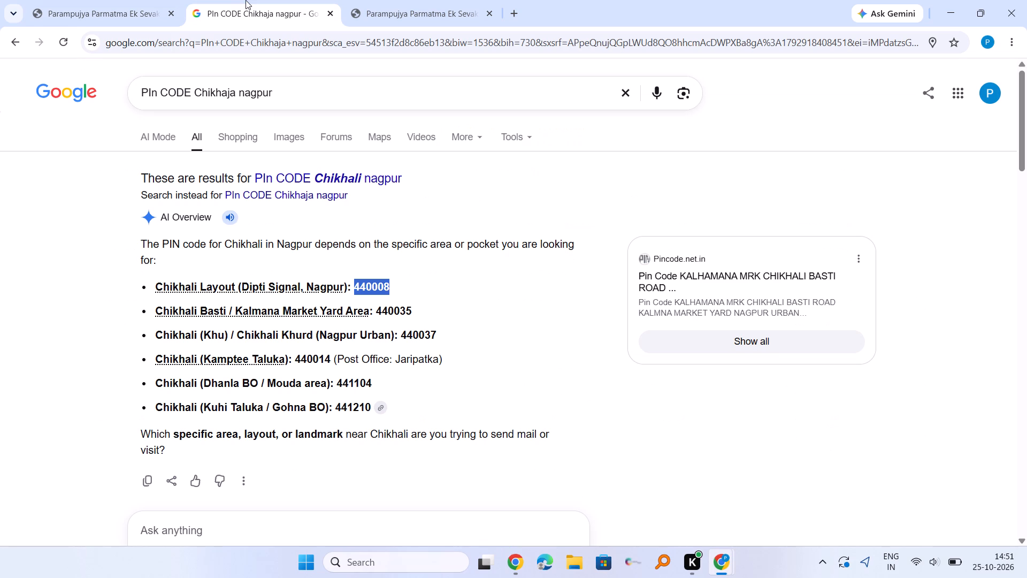
double_click(218, 90)
key("BackSpace")
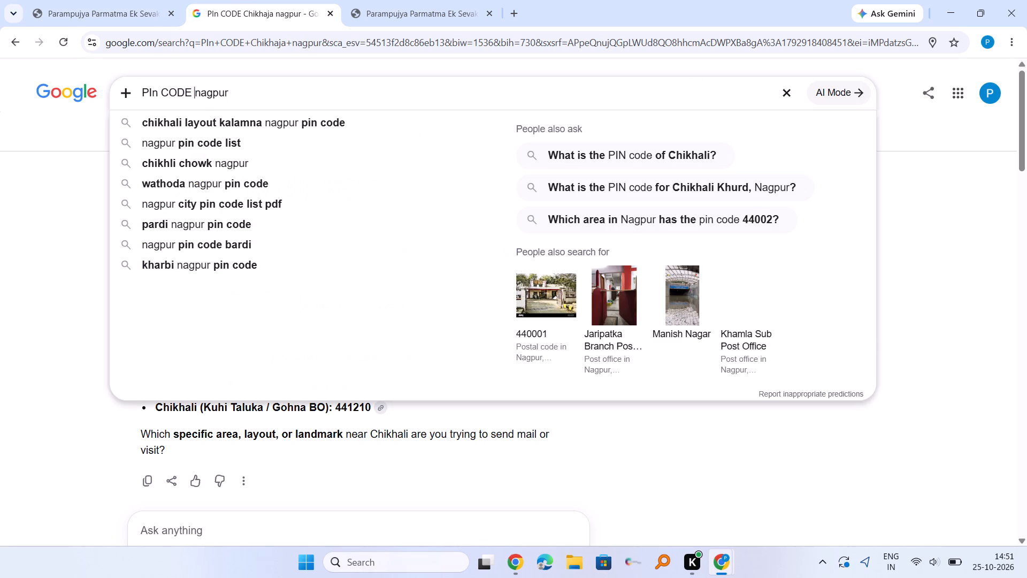
key("ctrl+v")
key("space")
key("Return")
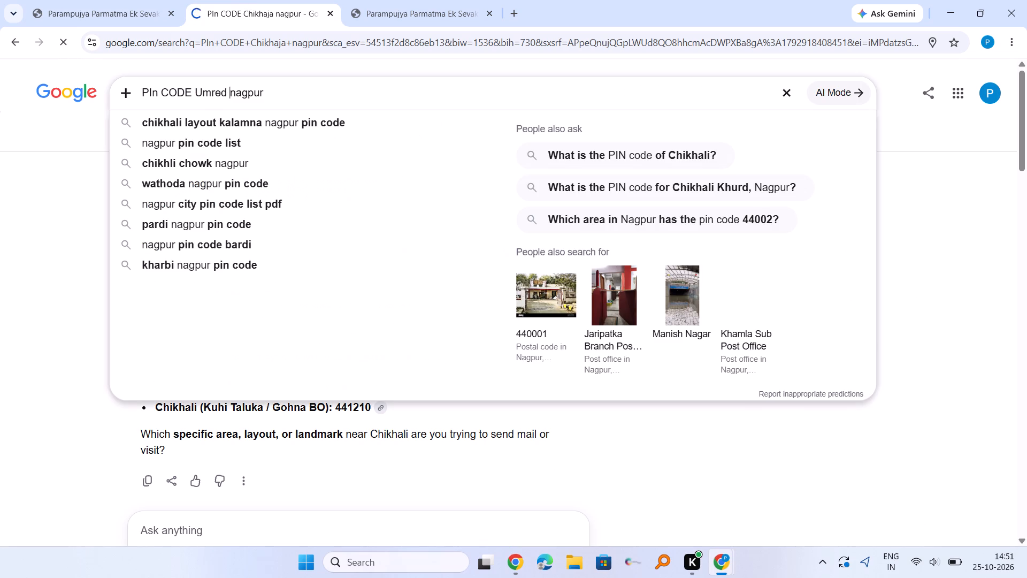
left_click(97, 8)
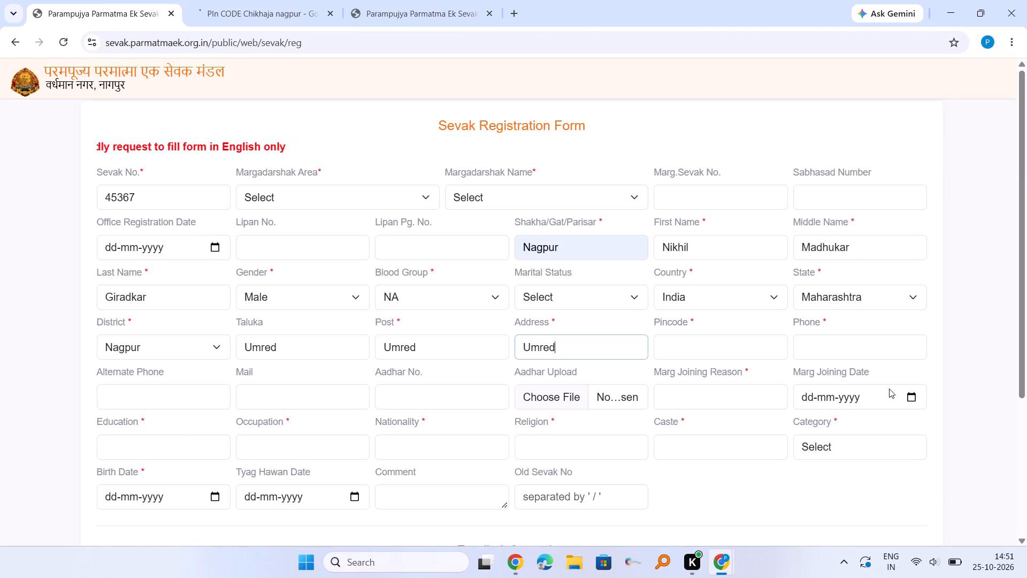
left_click(858, 343)
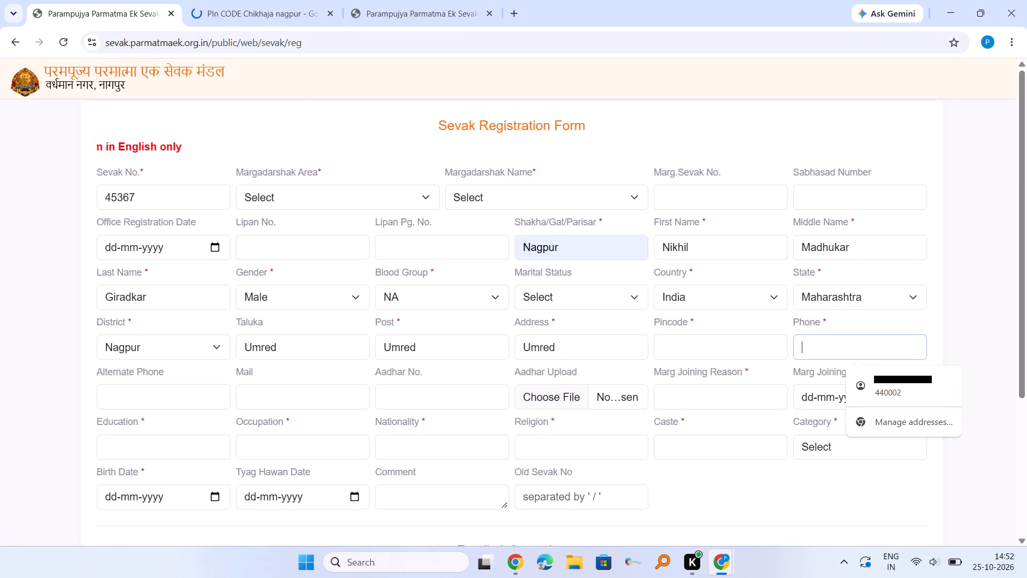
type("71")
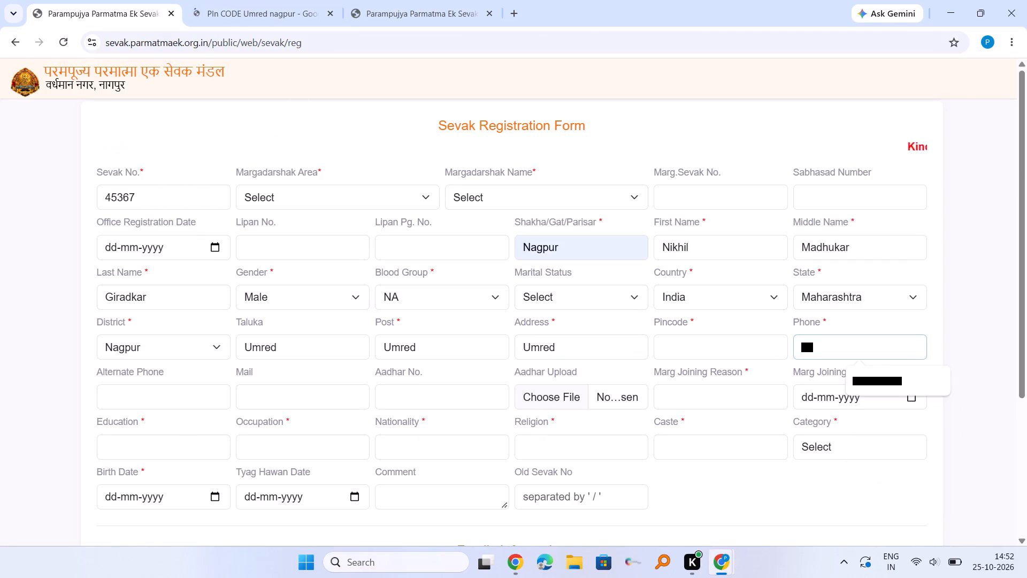
left_click(870, 383)
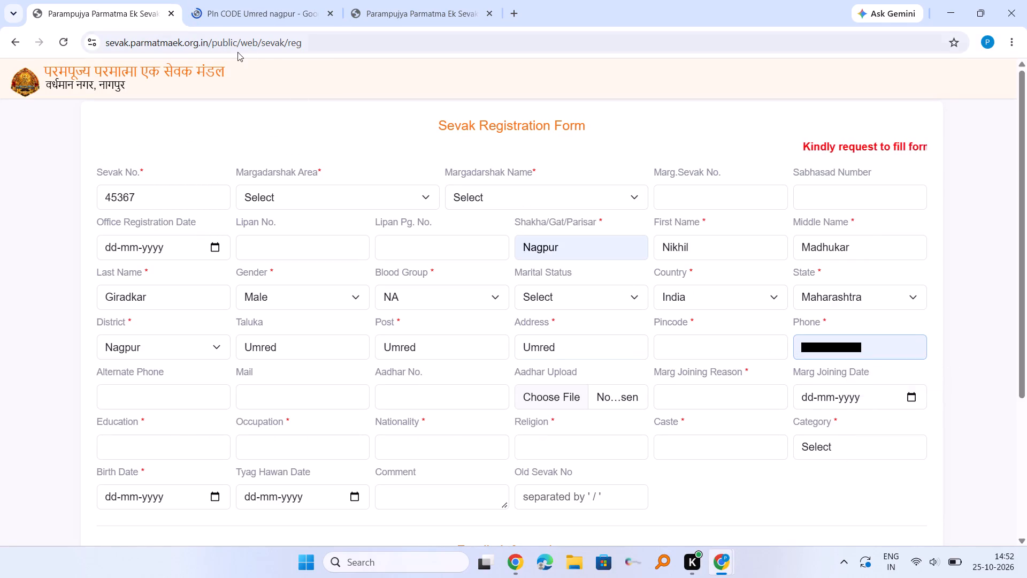
Copy Umred's main PIN code 441203 from the search results into the form's Pincode.
left_click(238, 13)
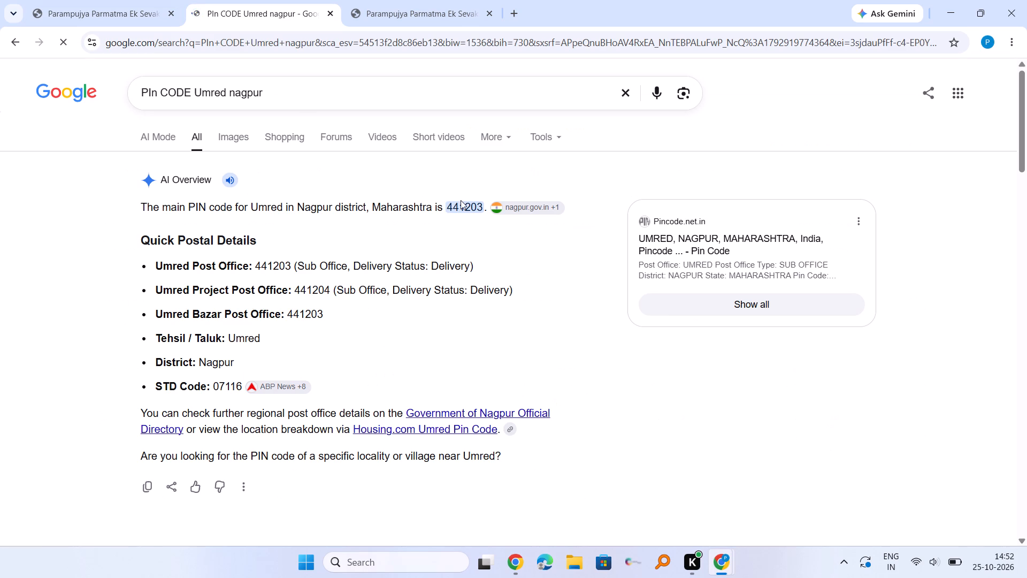
double_click(461, 200)
key("ctrl+c")
left_click(136, 0)
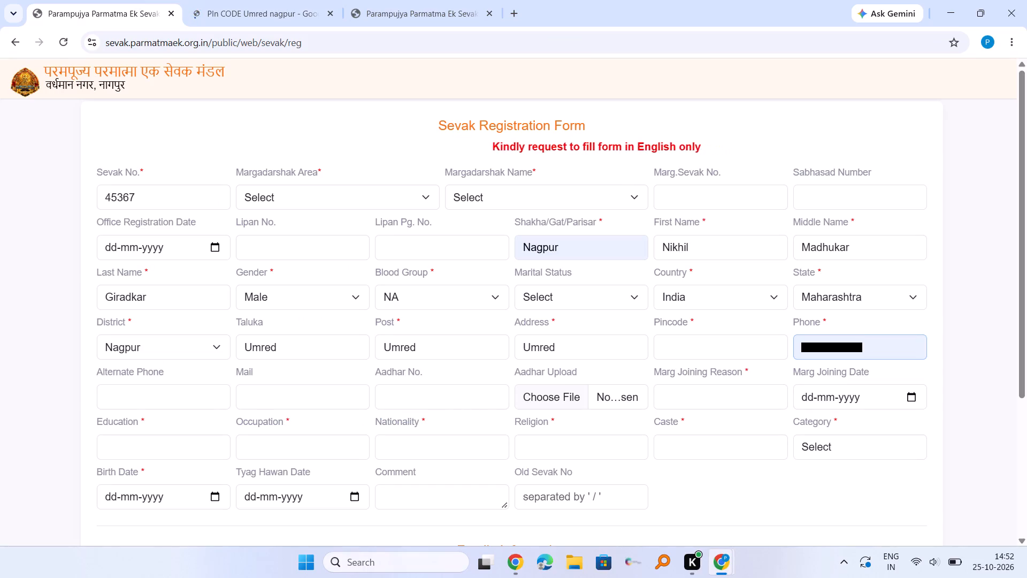
left_click(706, 346)
key("ctrl+v")
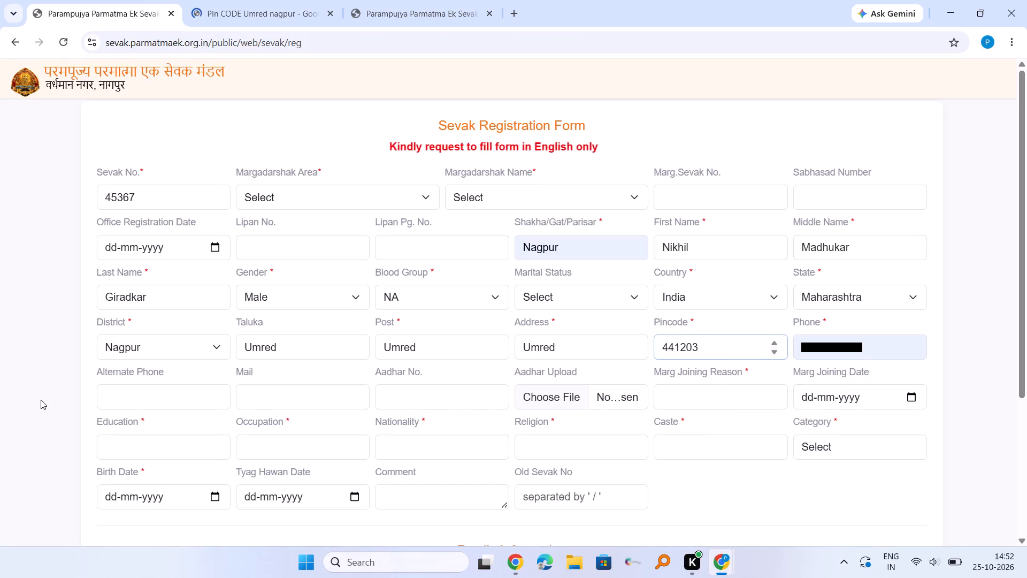
Fill in the Mandal's saved e-mail address as Mail and set Marg Joining Reason to Prakurti Kharab.
left_click(277, 389)
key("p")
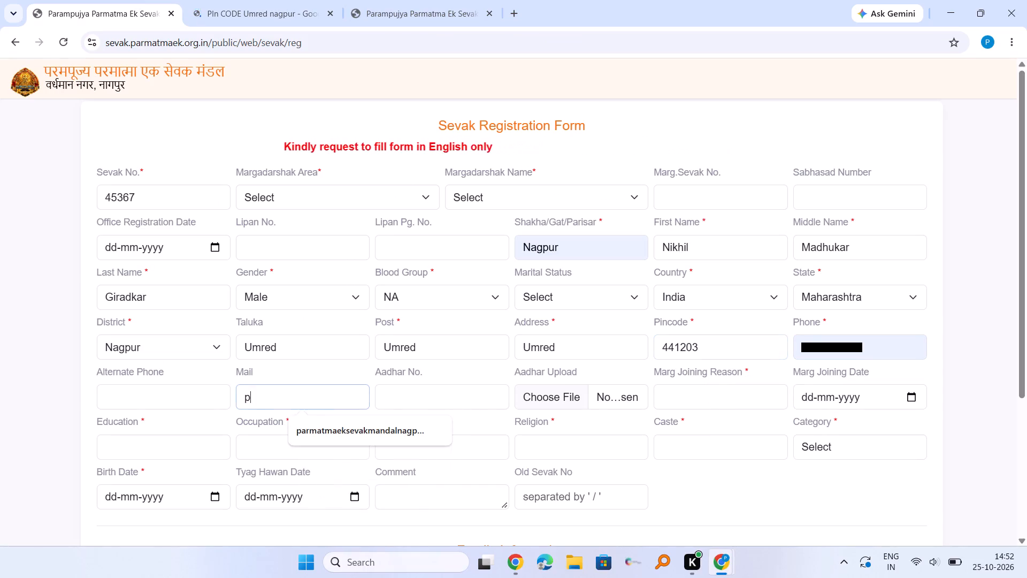
left_click(315, 433)
left_click(698, 404)
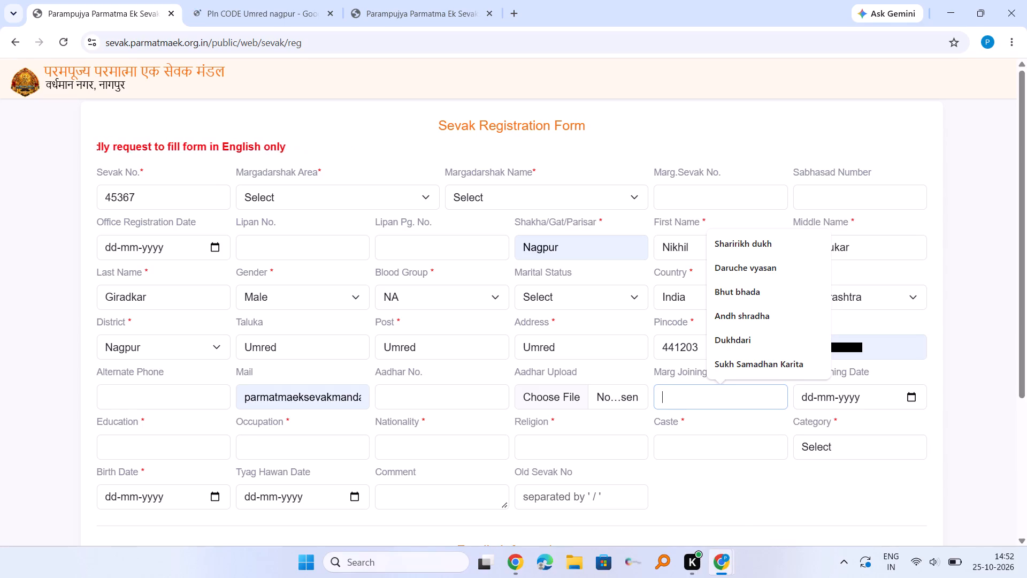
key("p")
left_click(712, 429)
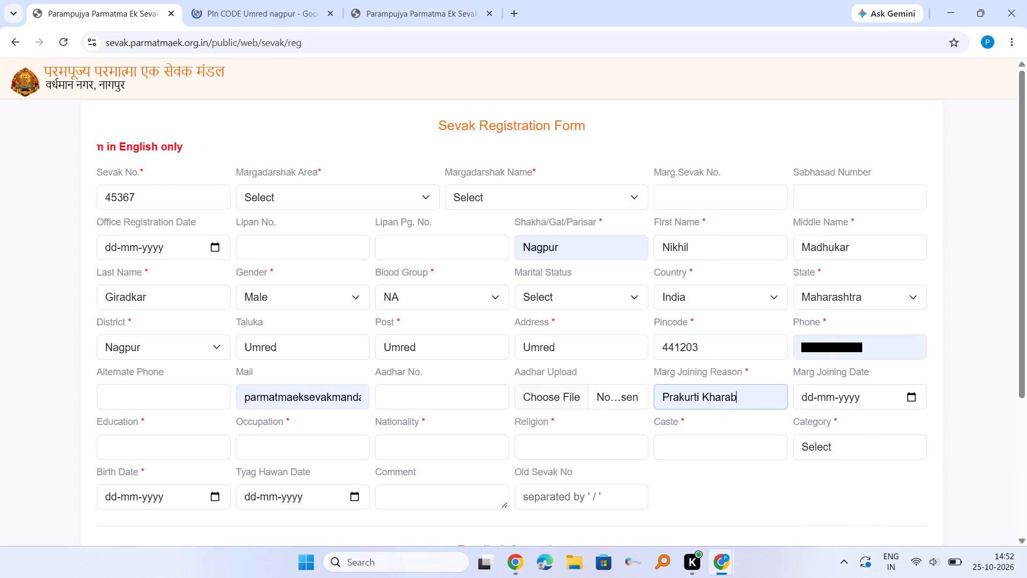
Set the Sevak's Education to 9th and Occupation to Majuri.
left_click(131, 453)
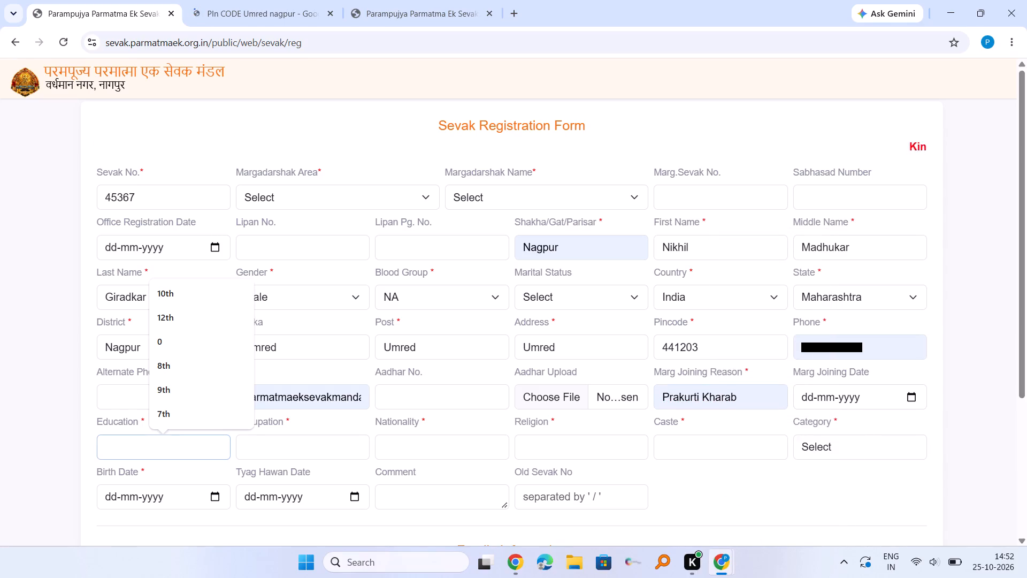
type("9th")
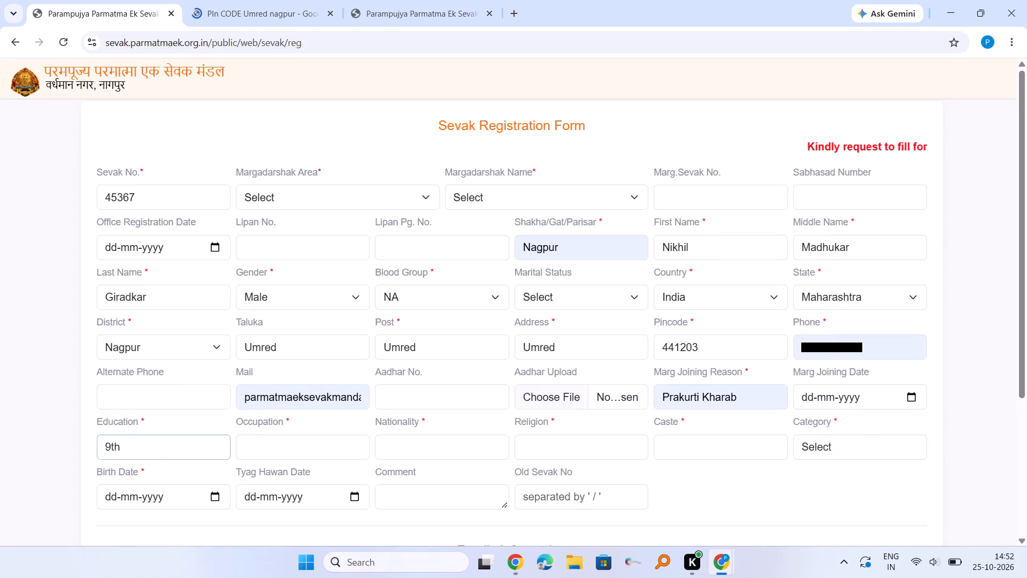
left_click(278, 453)
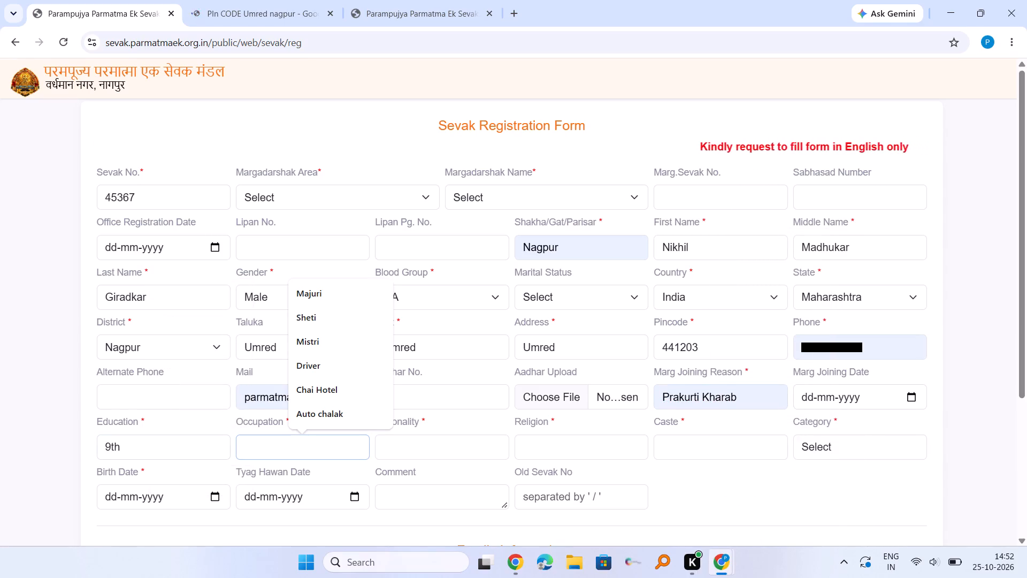
left_click(309, 291)
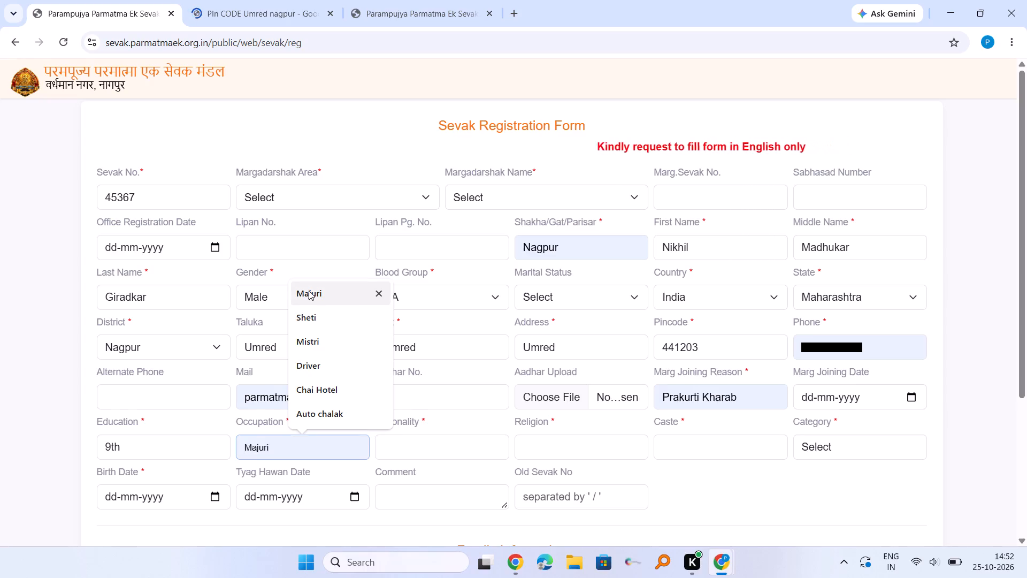
Set Nationality to Indian, Religion to Hindu, Caste to Teli and Category to OBC.
left_click(423, 448)
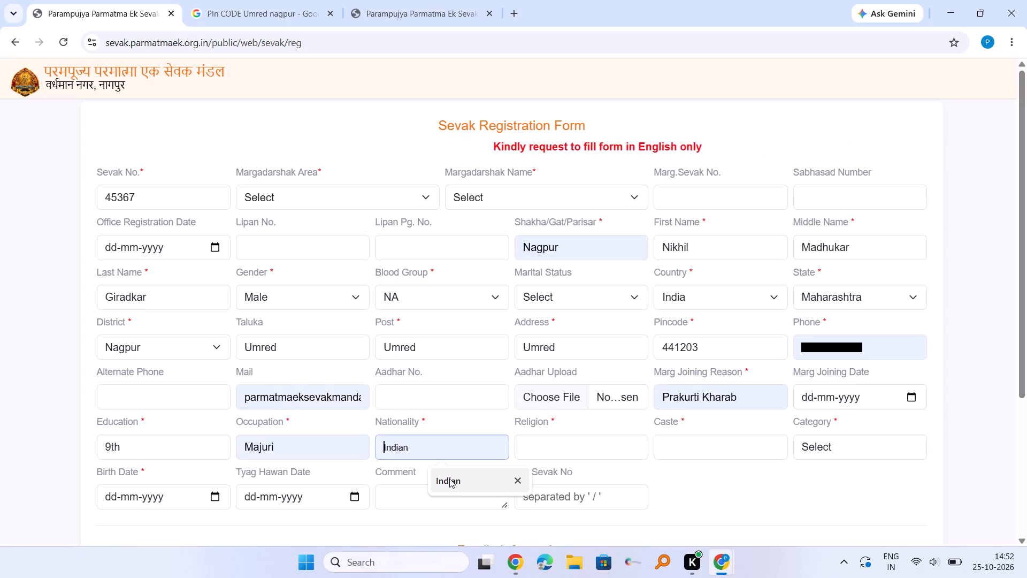
left_click(449, 478)
left_click(575, 444)
left_click(596, 475)
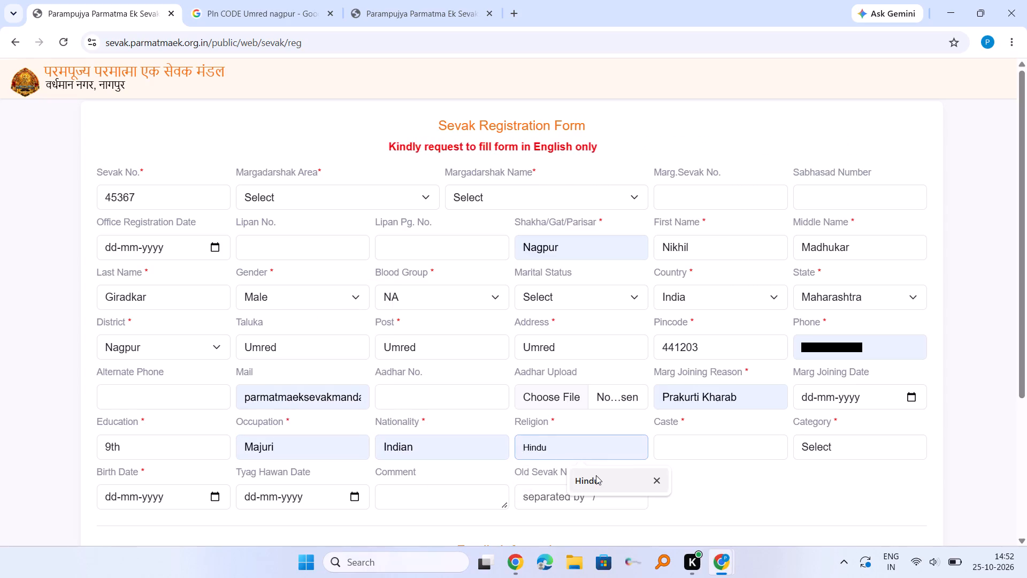
left_click(668, 451)
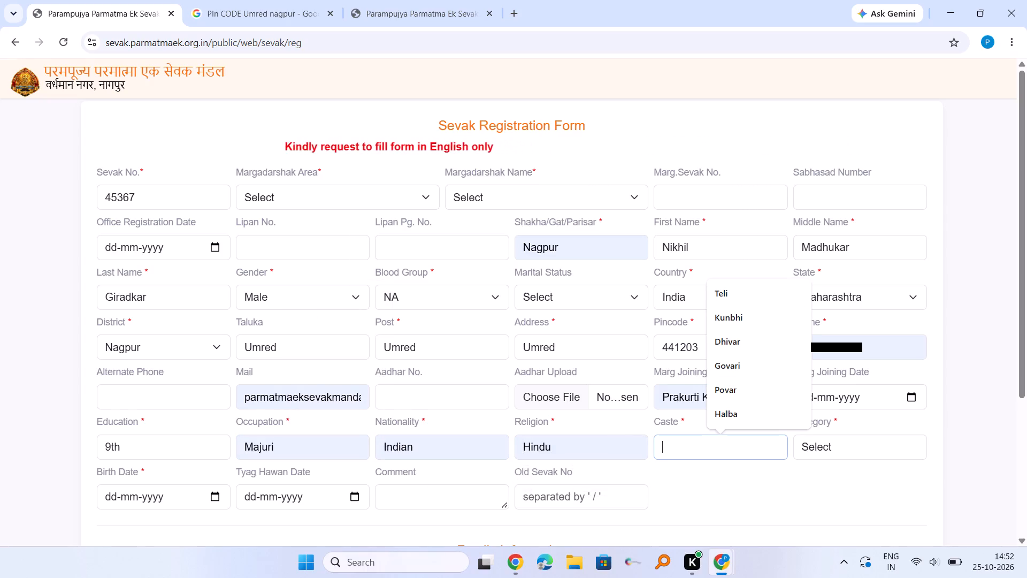
left_click(732, 286)
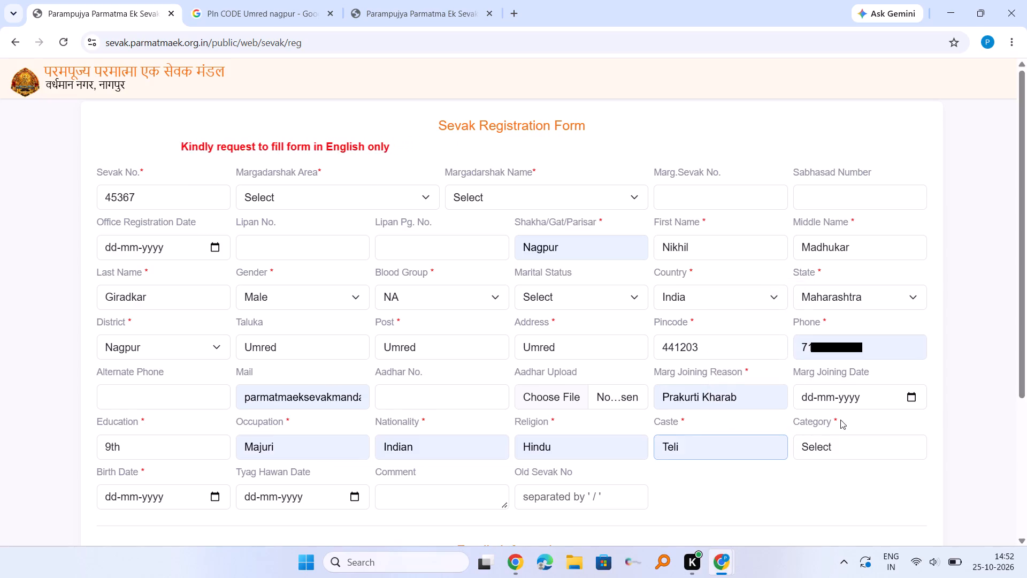
left_click(837, 444)
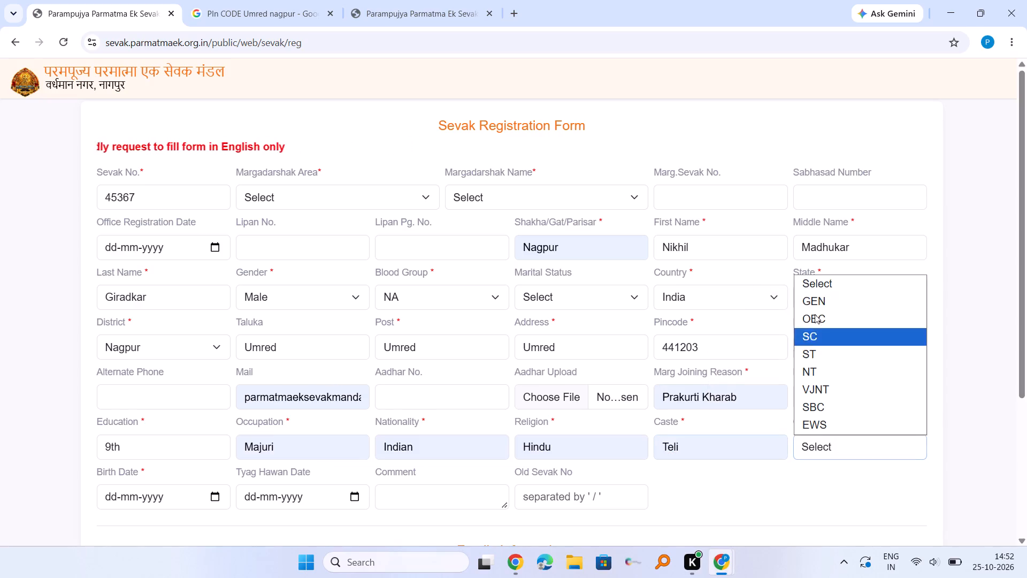
left_click(815, 312)
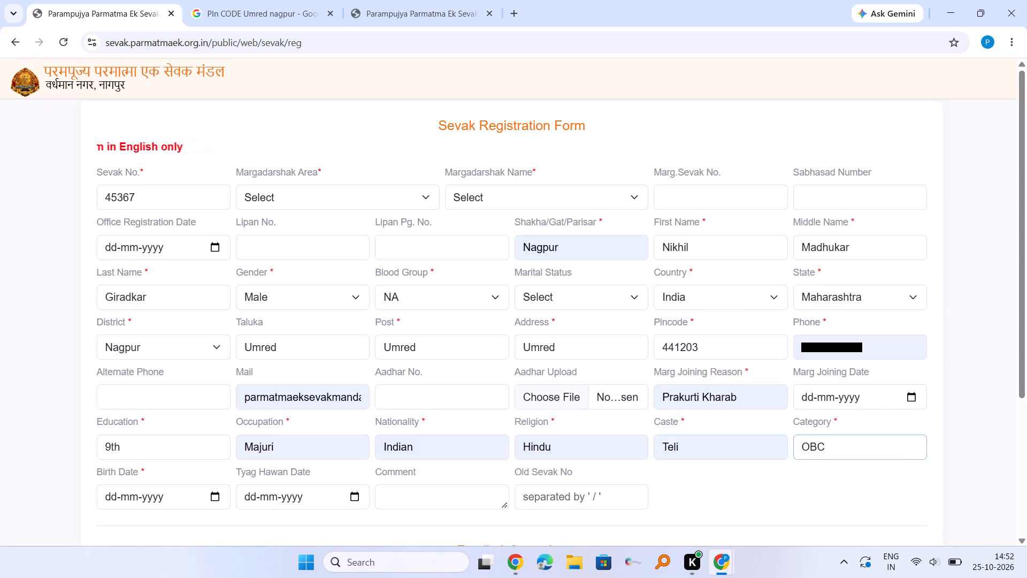
Enter the Sevak's birth date.
left_click(109, 498)
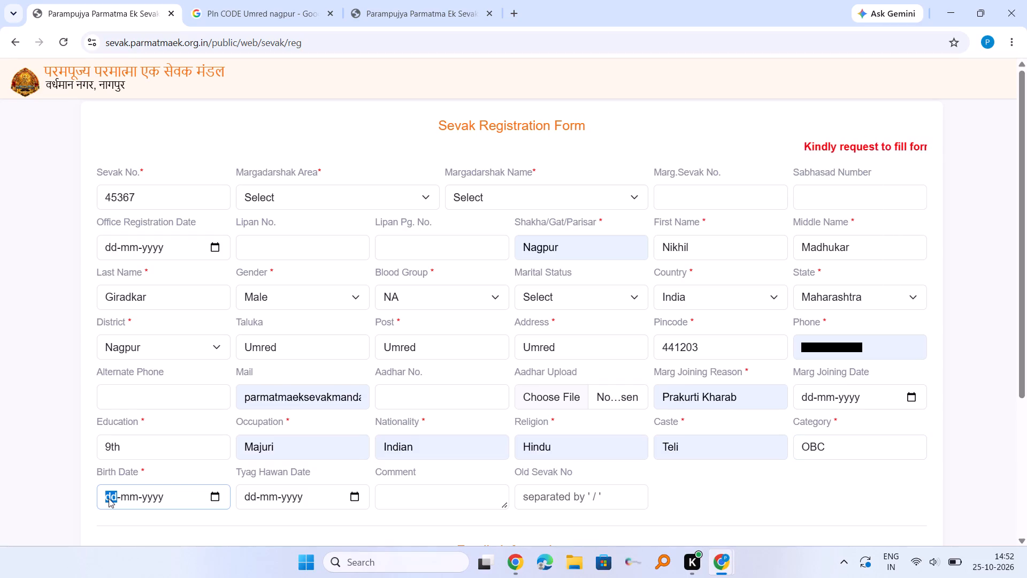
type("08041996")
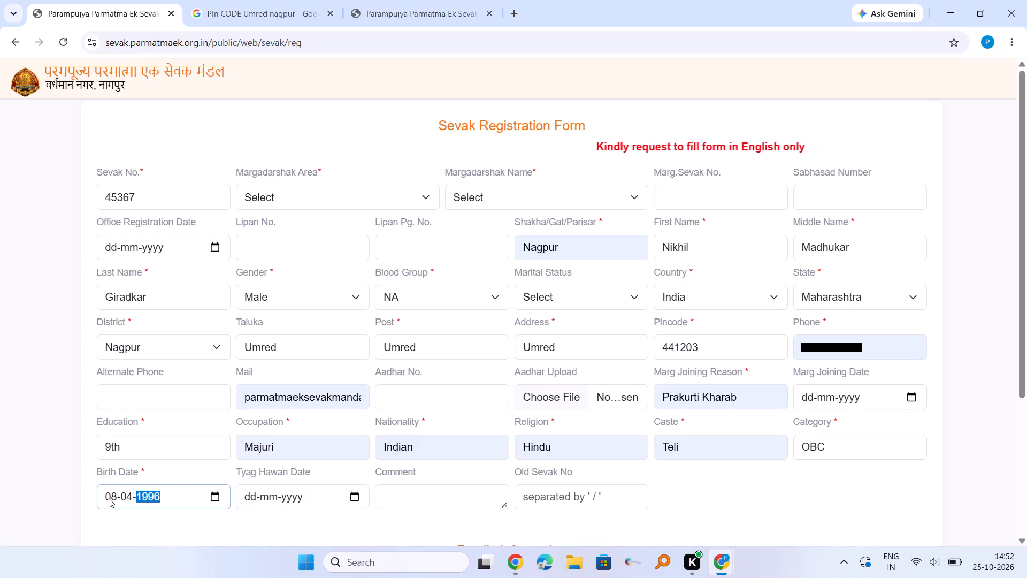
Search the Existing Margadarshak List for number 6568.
left_click(279, 190)
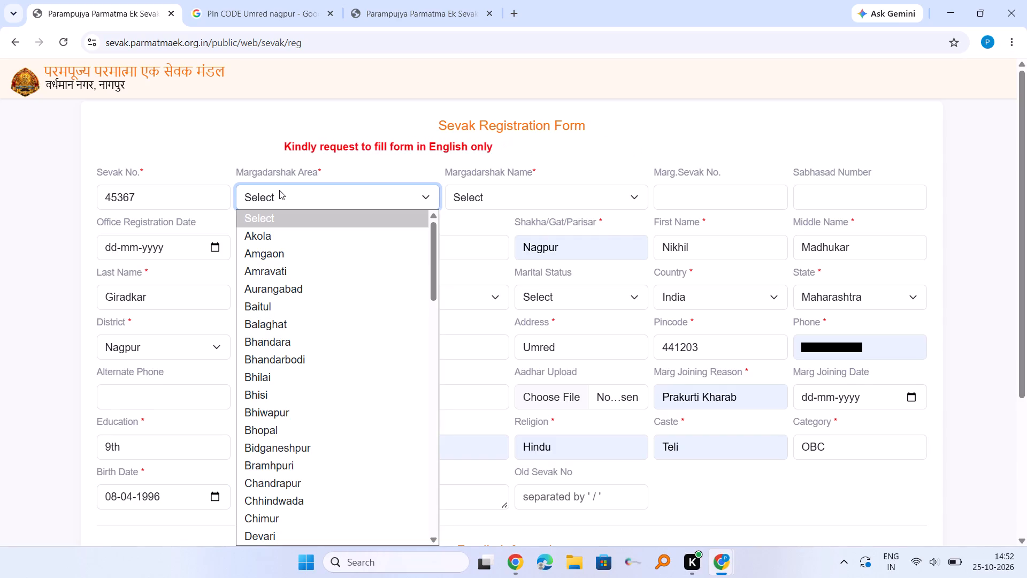
left_click(369, 3)
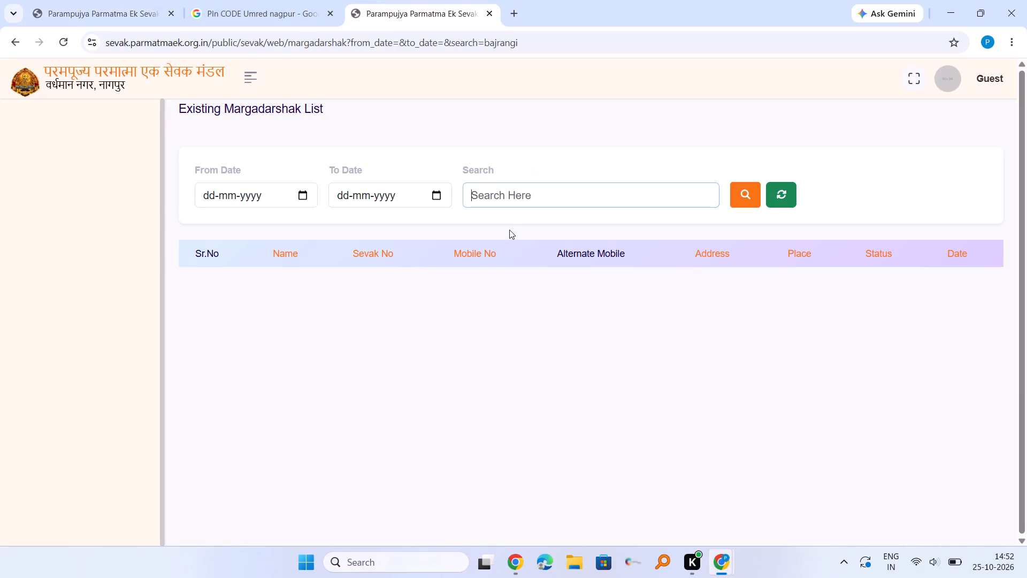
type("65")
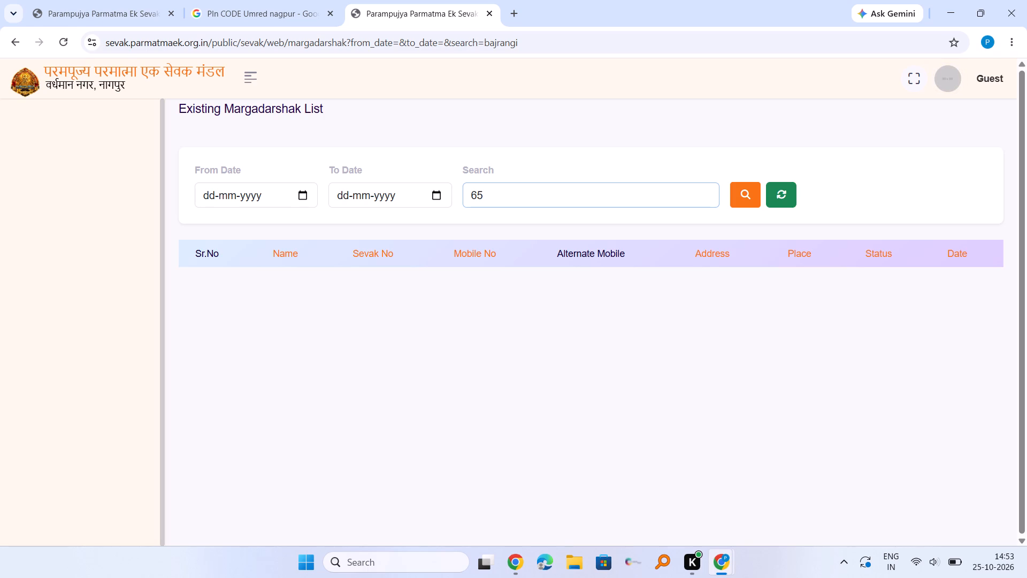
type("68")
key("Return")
On the registration form, set Margadarshak Area to Umred and Margadarshak Name to the entry with first name Prabhakar.
left_click(93, 5)
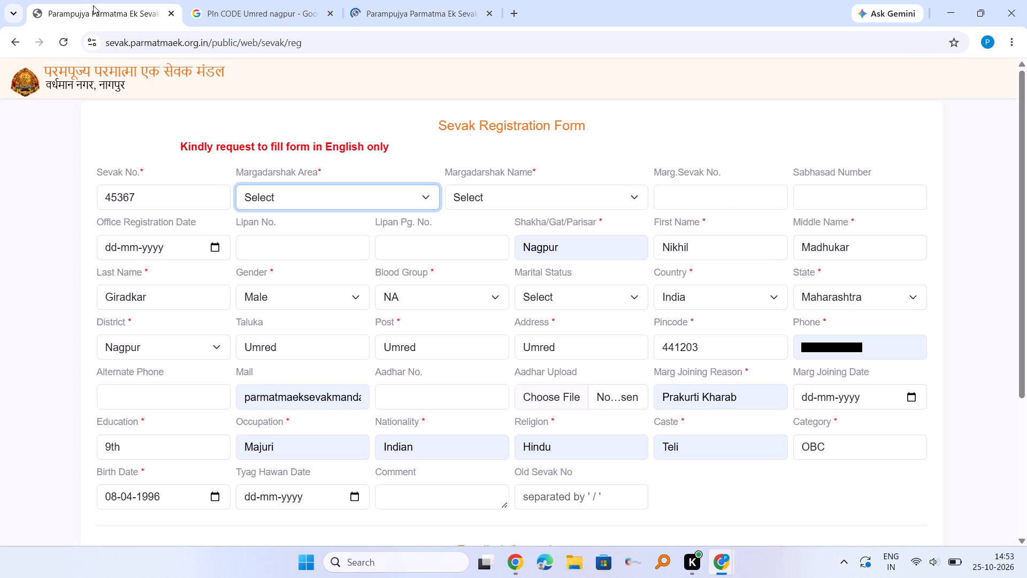
left_click(419, 202)
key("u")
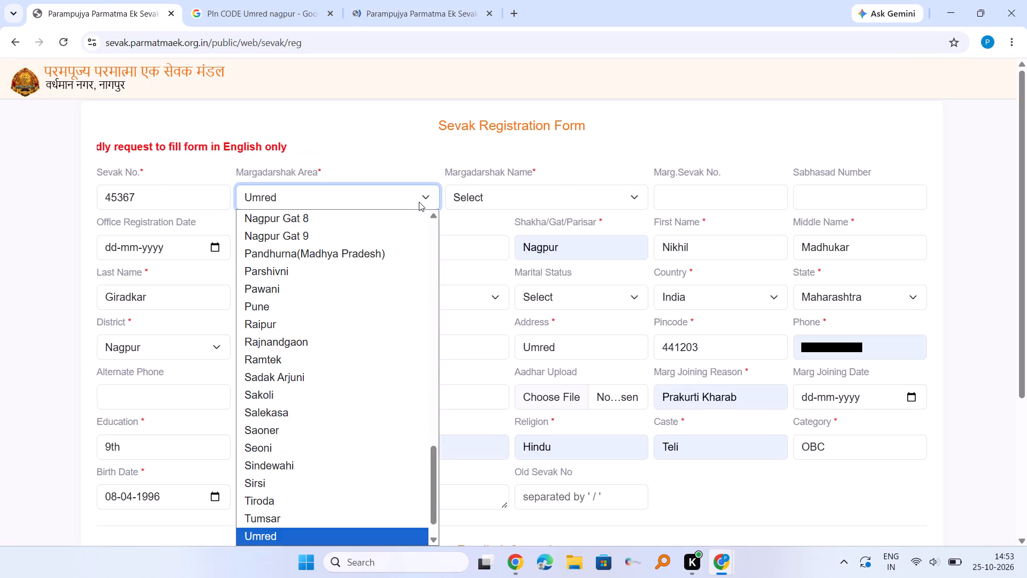
key("backslash")
key("Return")
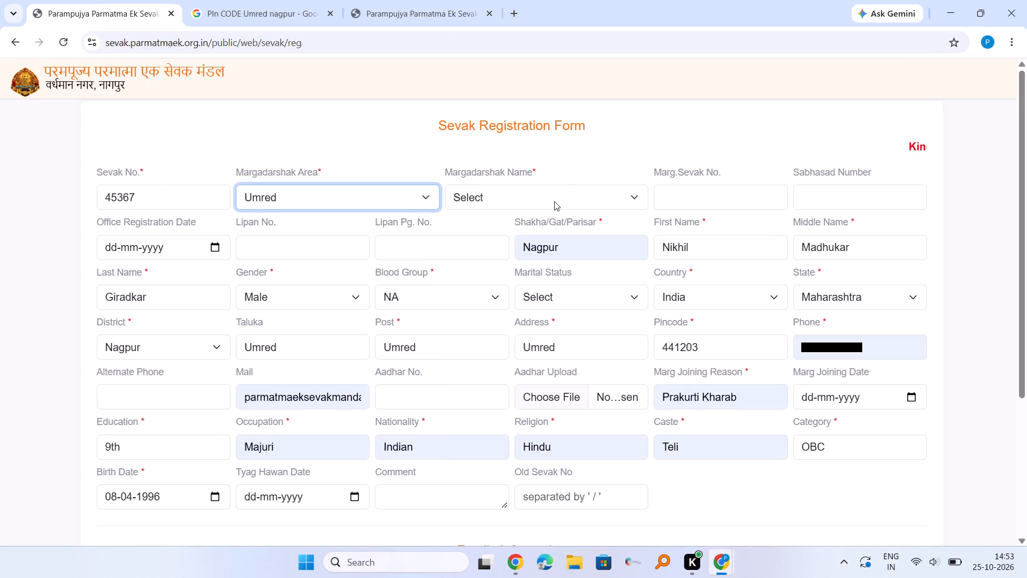
left_click(554, 201)
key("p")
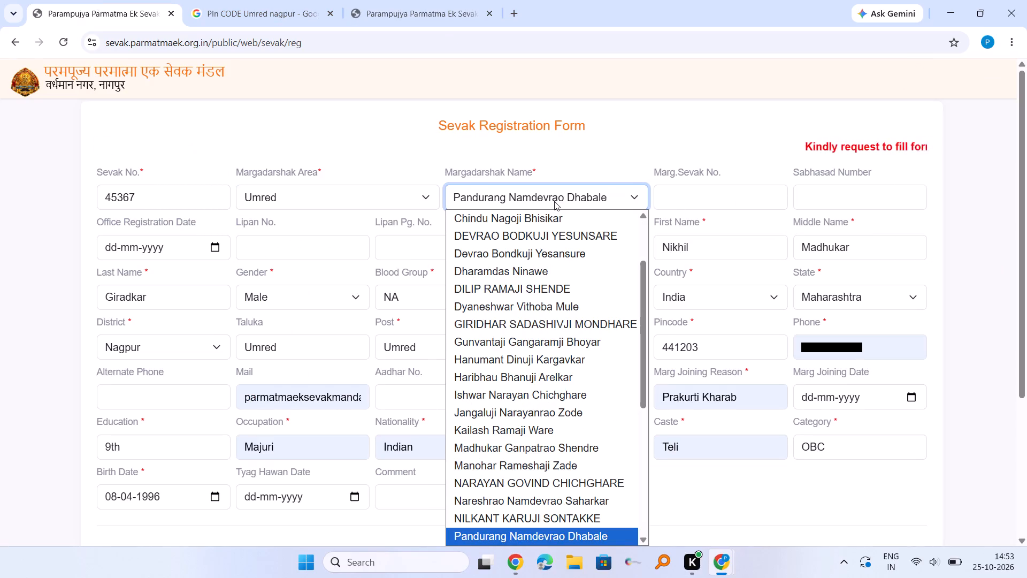
key("Down")
key("Down")
key("Down")
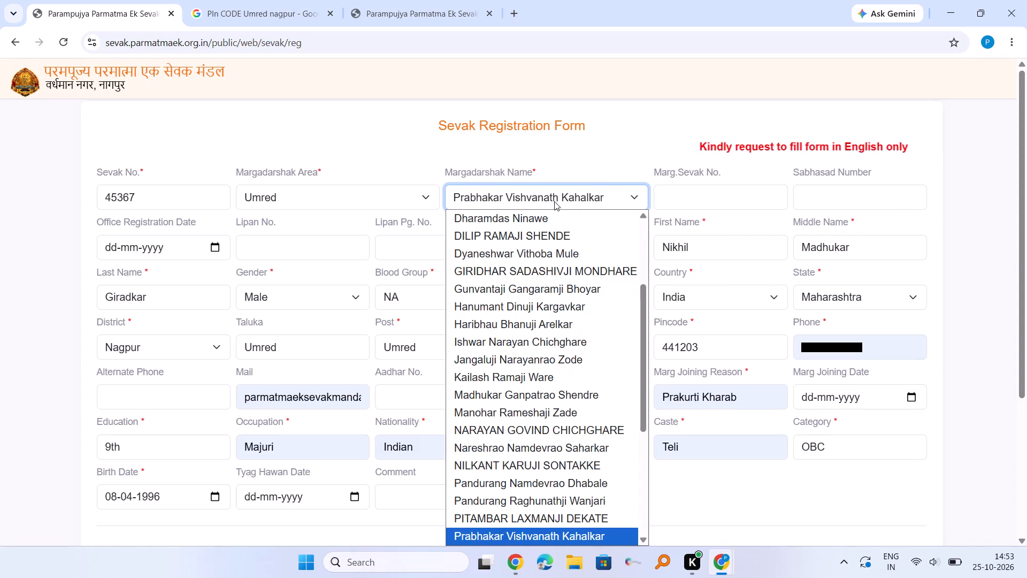
key("Return")
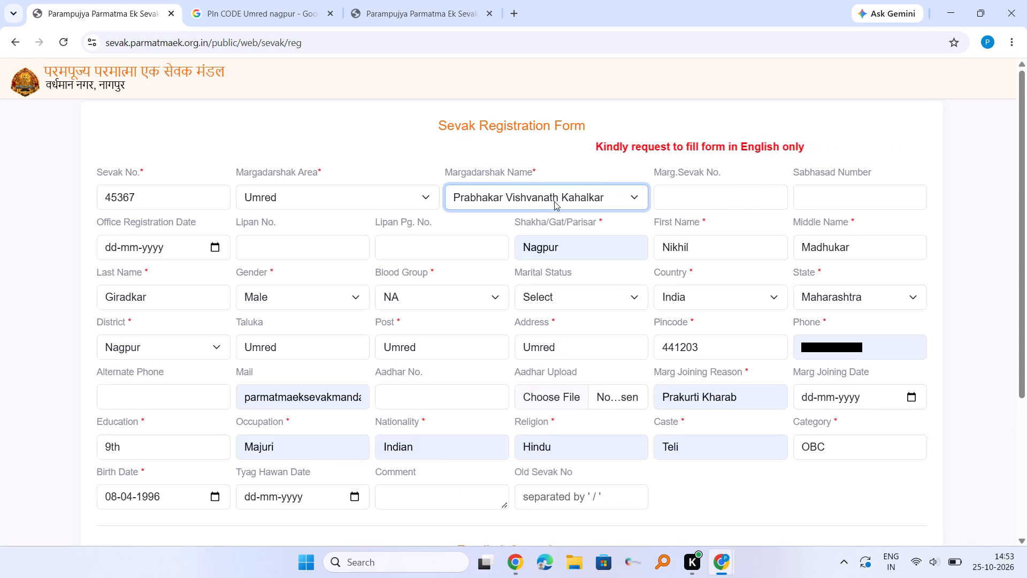
Complete the reCAPTCHA verification below the Family Information section by selecting the traffic light squares.
scroll(554, 201, "down", 3)
left_click(424, 437)
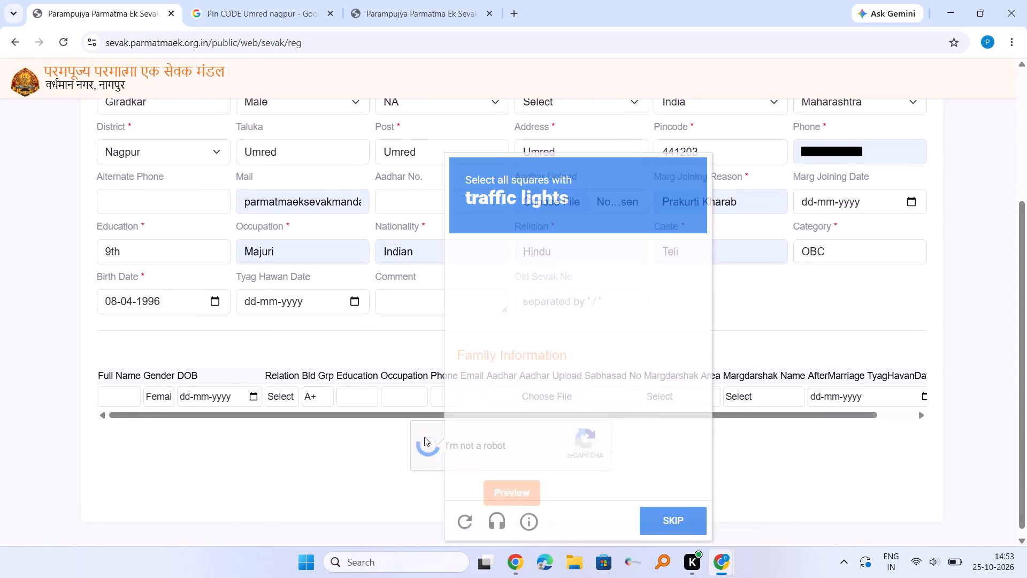
left_click(616, 325)
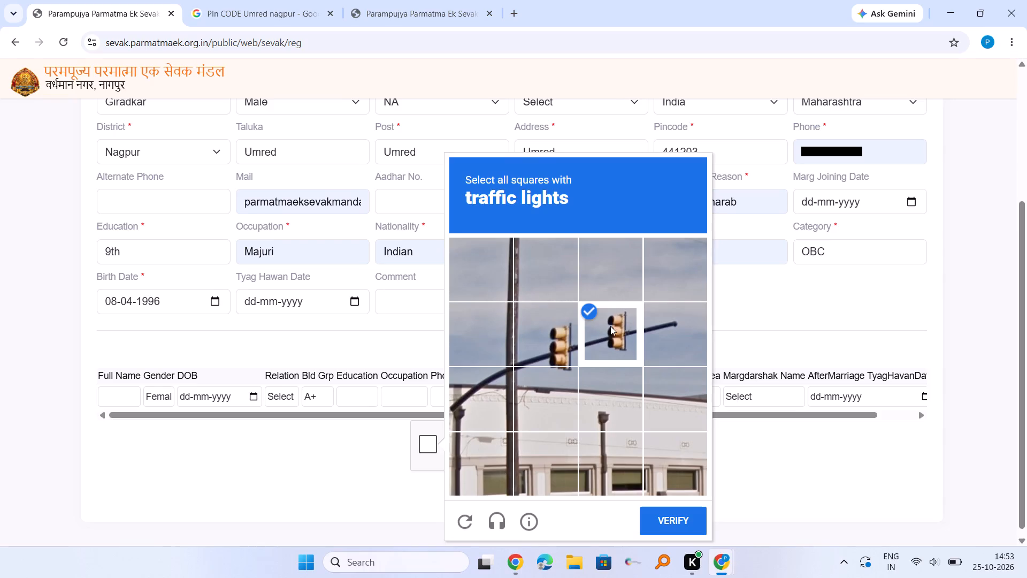
left_click(545, 341)
scroll(545, 341, "down", 1)
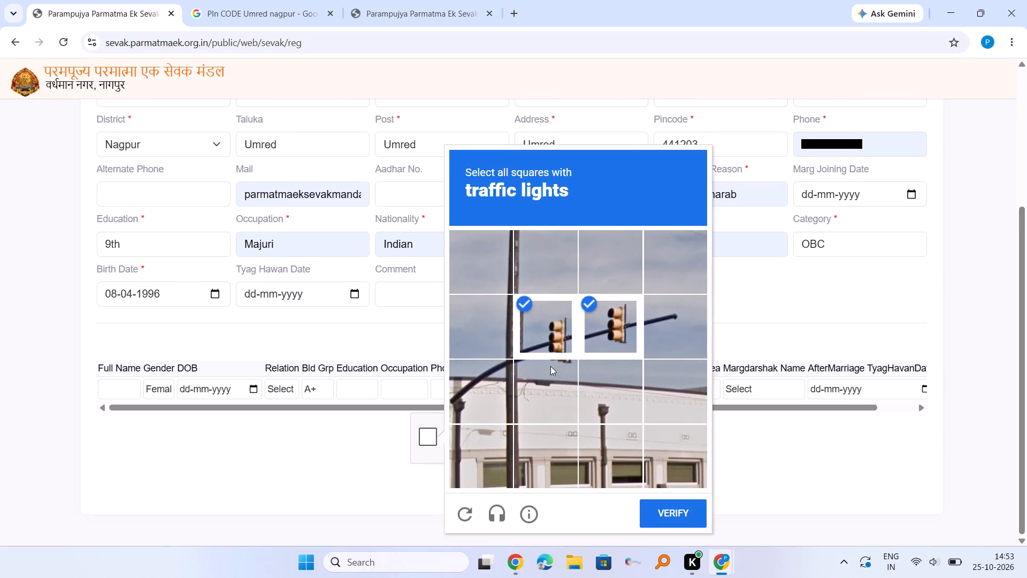
left_click(672, 348)
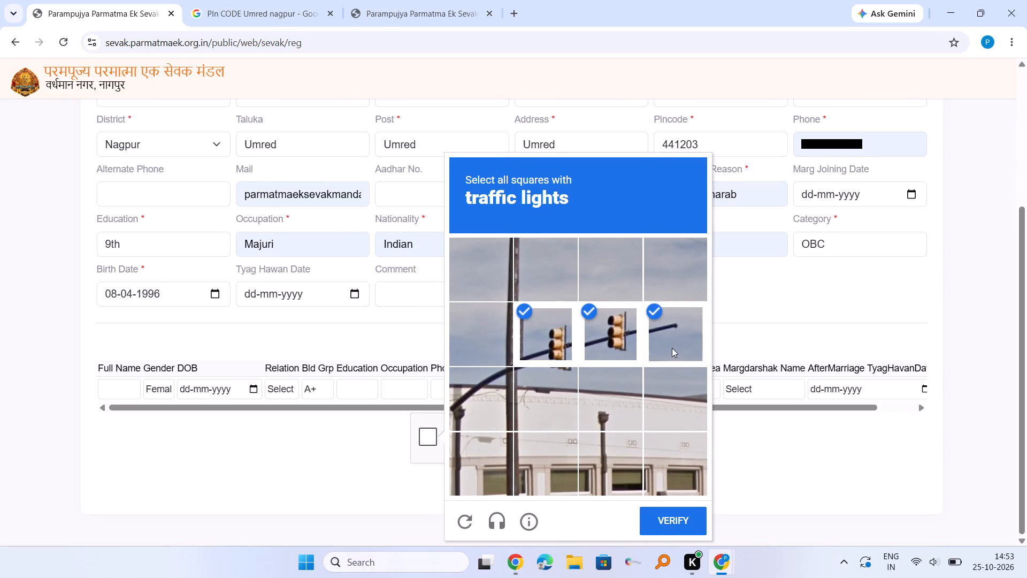
left_click(673, 518)
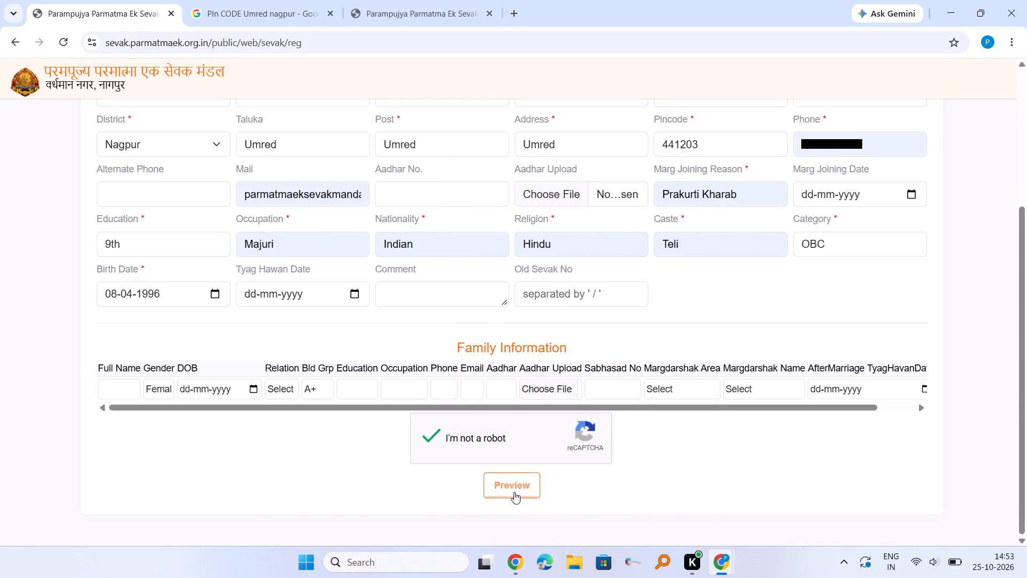
left_click(514, 492)
scroll(514, 492, "down", 5)
left_click(829, 493)
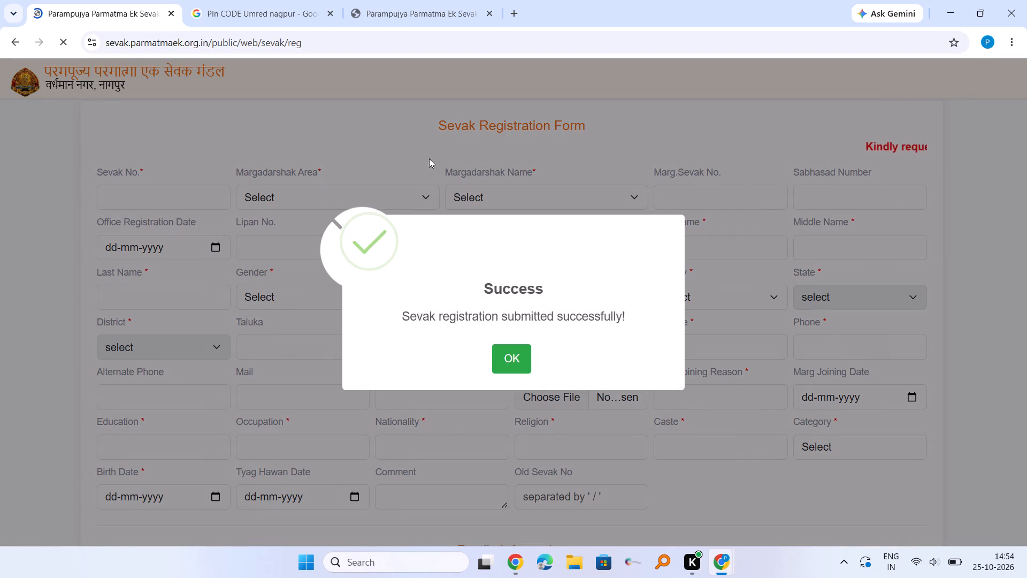
left_click(505, 359)
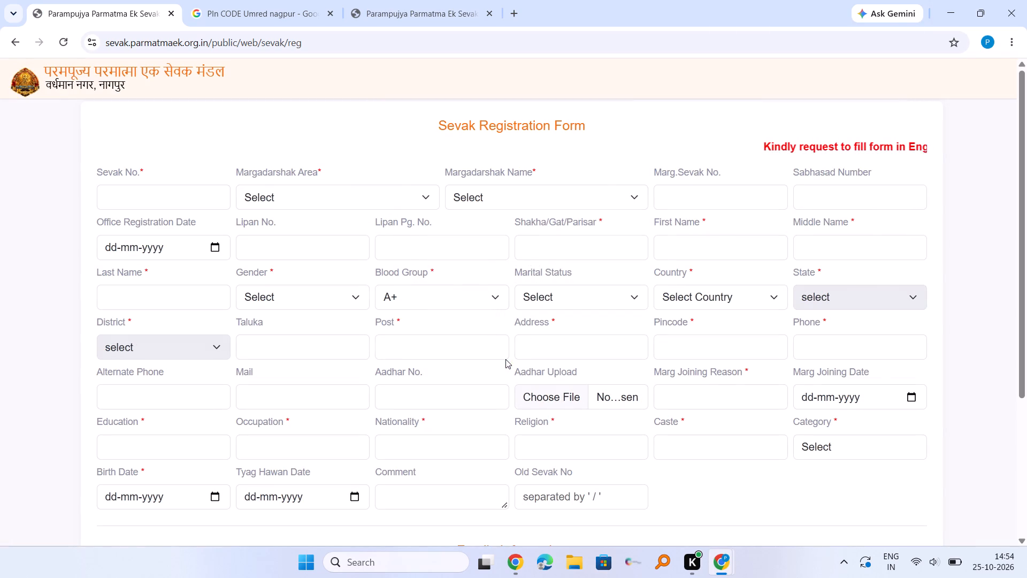
left_click(129, 189)
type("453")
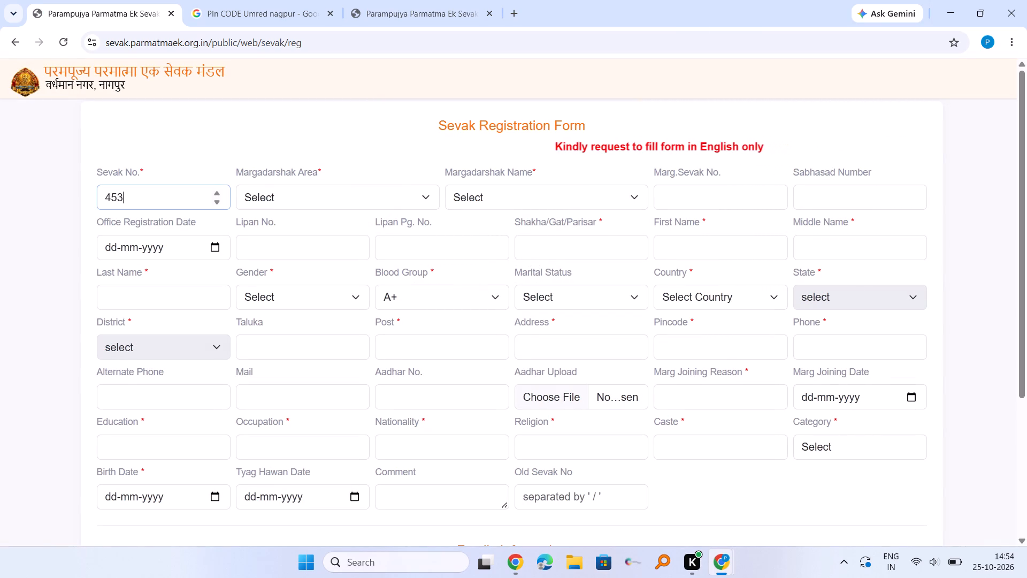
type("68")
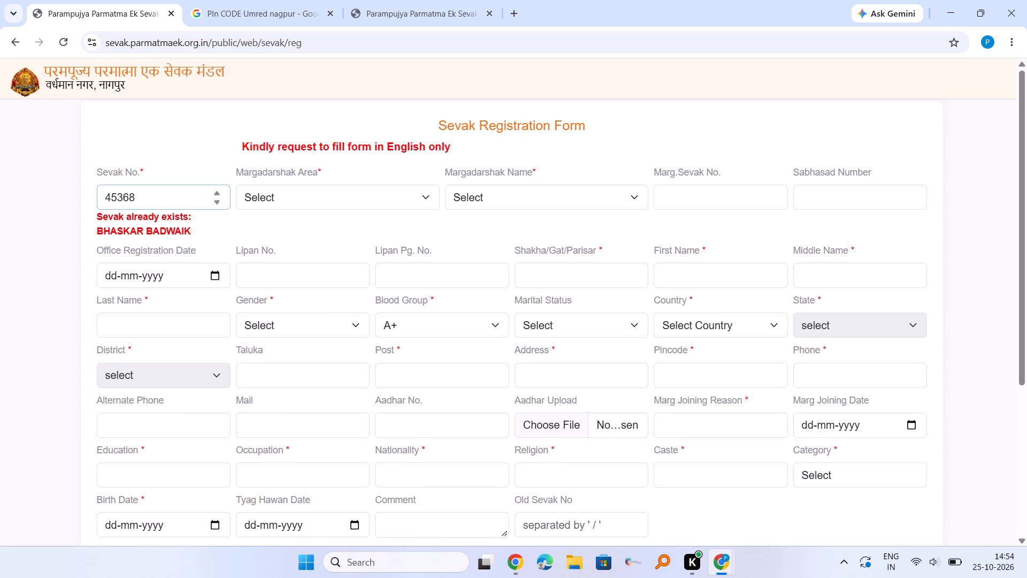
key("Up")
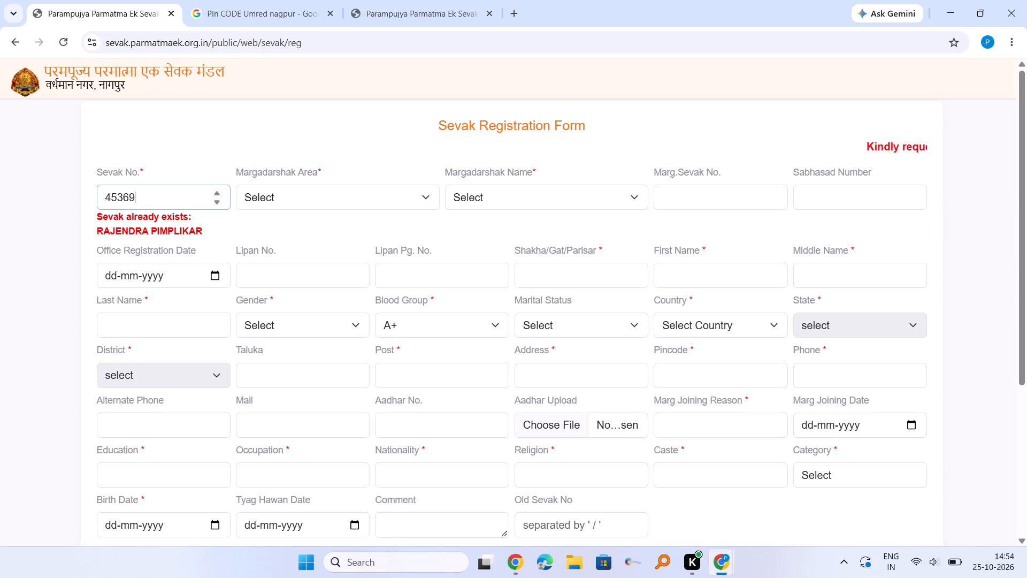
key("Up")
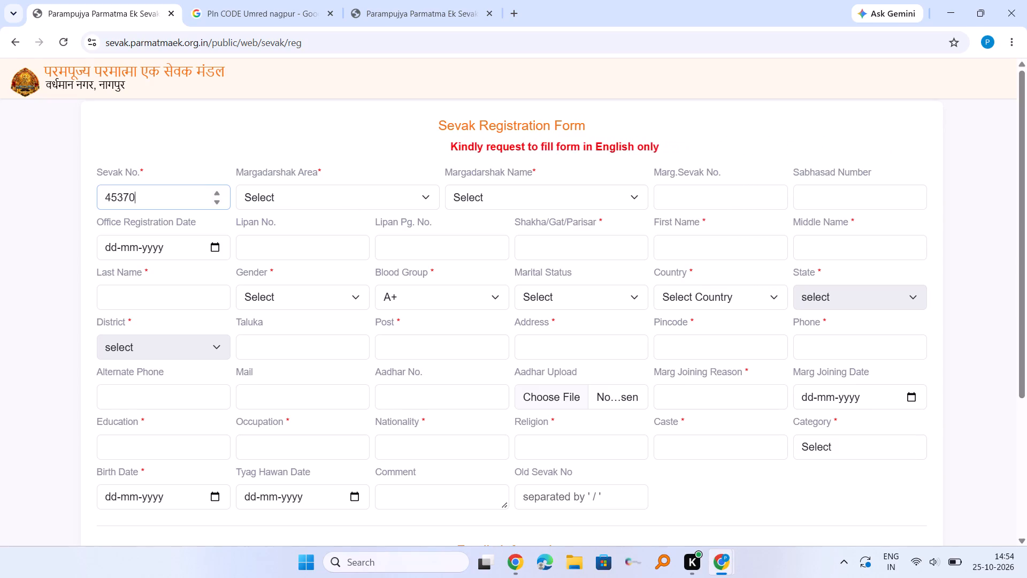
Enter the new Sevak's first, middle and last names, and set Gender to Male and Blood Group to NA.
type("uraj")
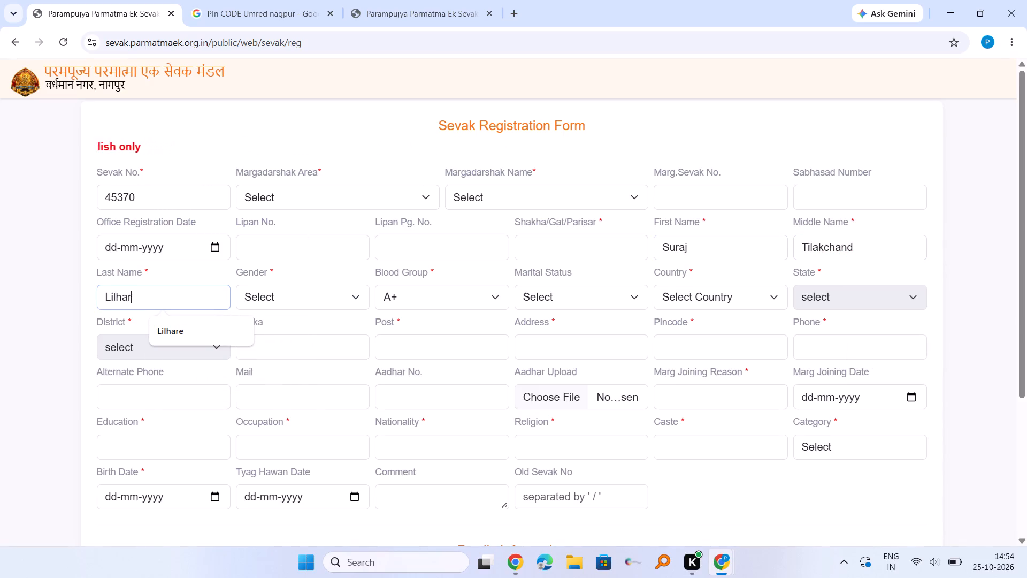
left_click(350, 302)
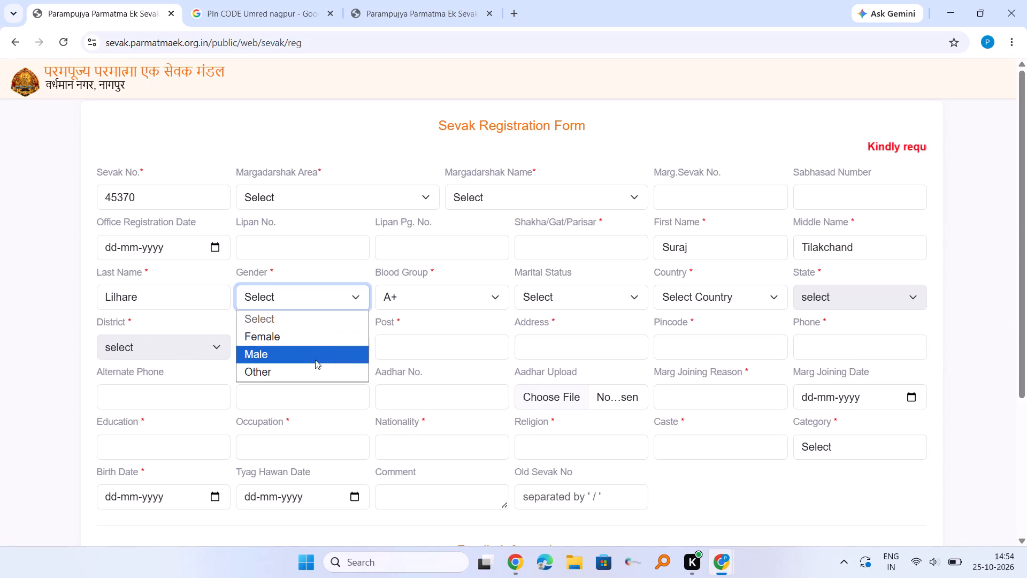
left_click(315, 360)
left_click(428, 299)
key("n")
key("Return")
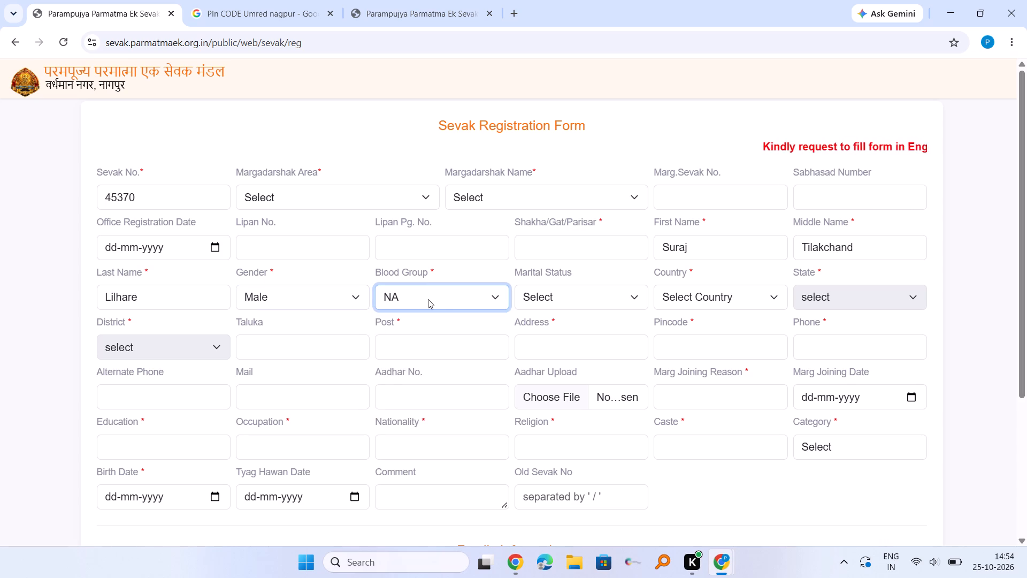
Set Country to India, State to Maharashtra and District to Nagpur.
left_click(696, 288)
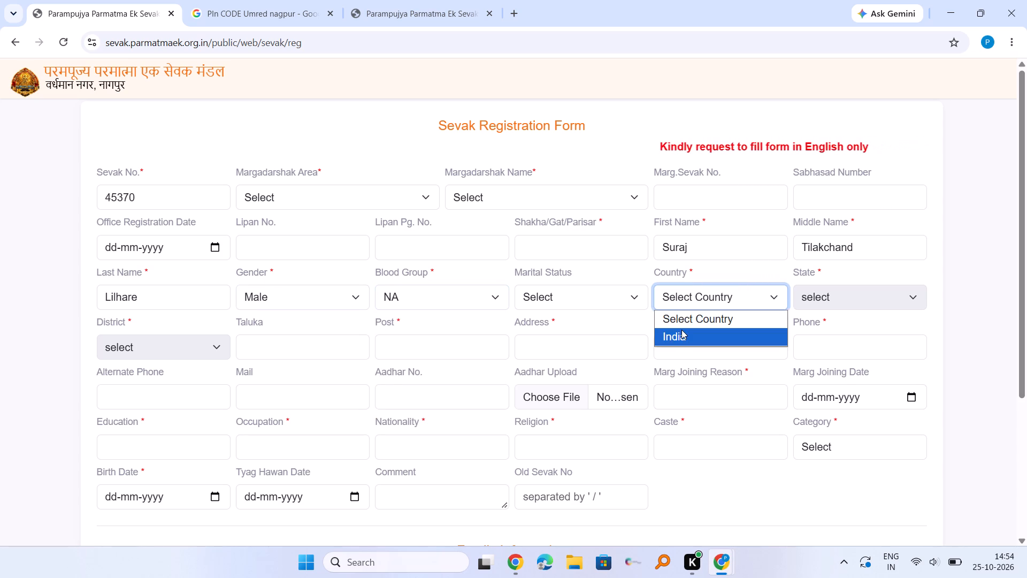
left_click(681, 330)
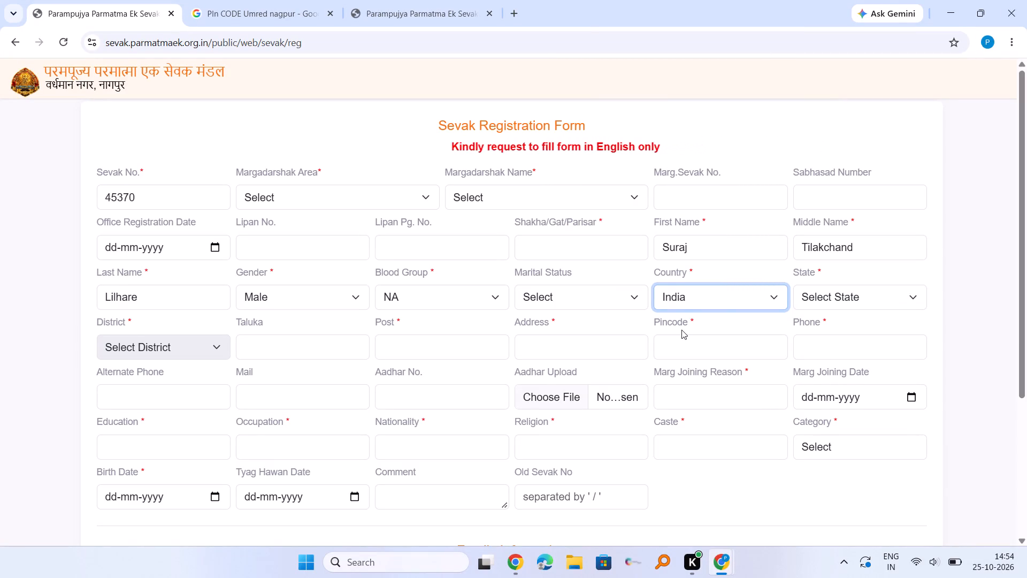
left_click(829, 290)
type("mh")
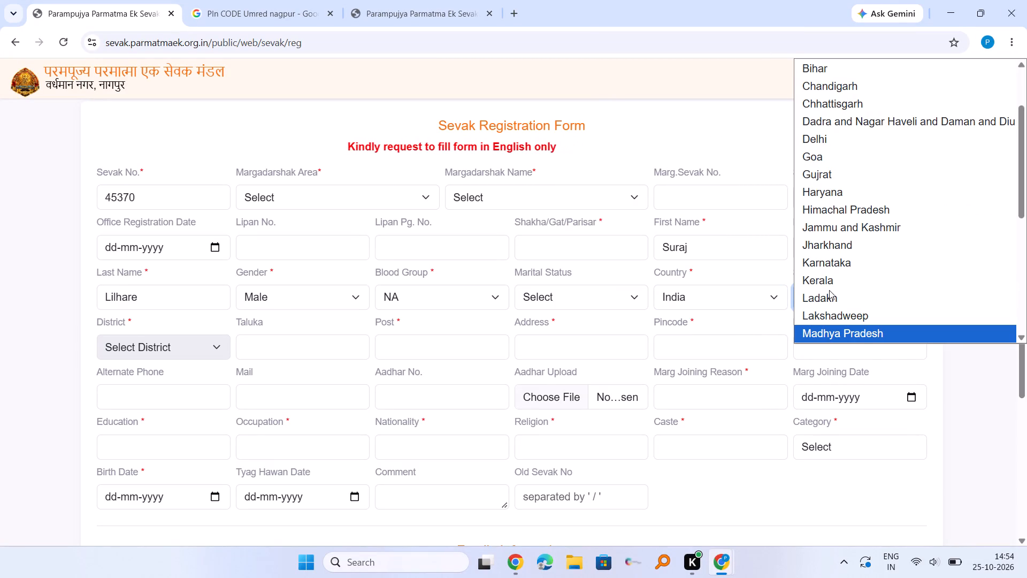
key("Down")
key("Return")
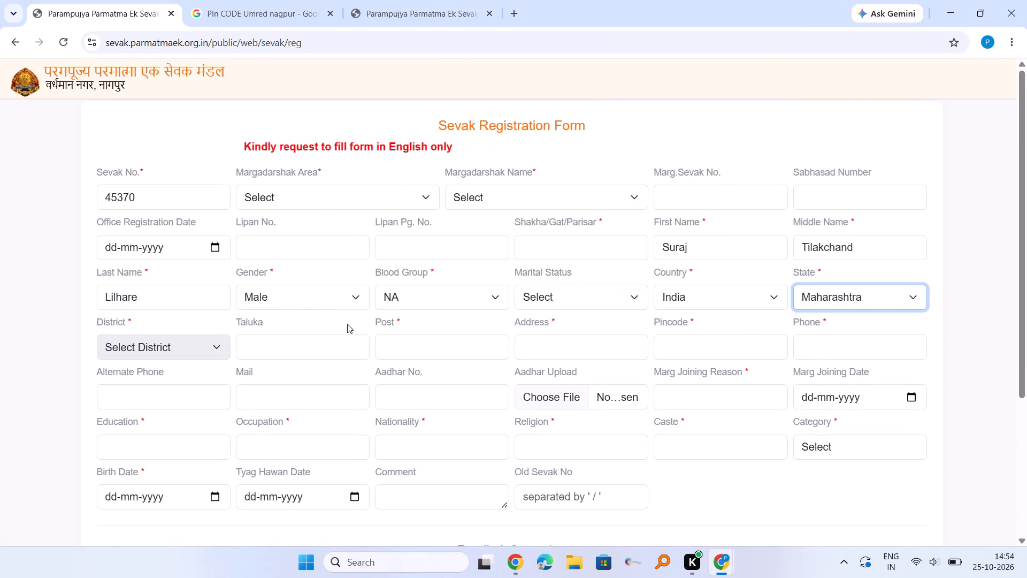
left_click(203, 354)
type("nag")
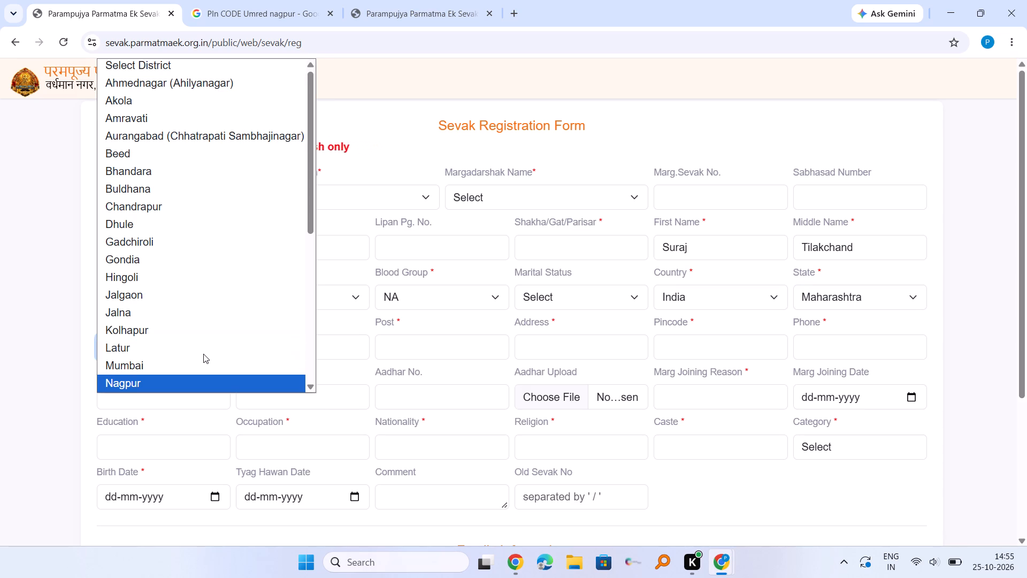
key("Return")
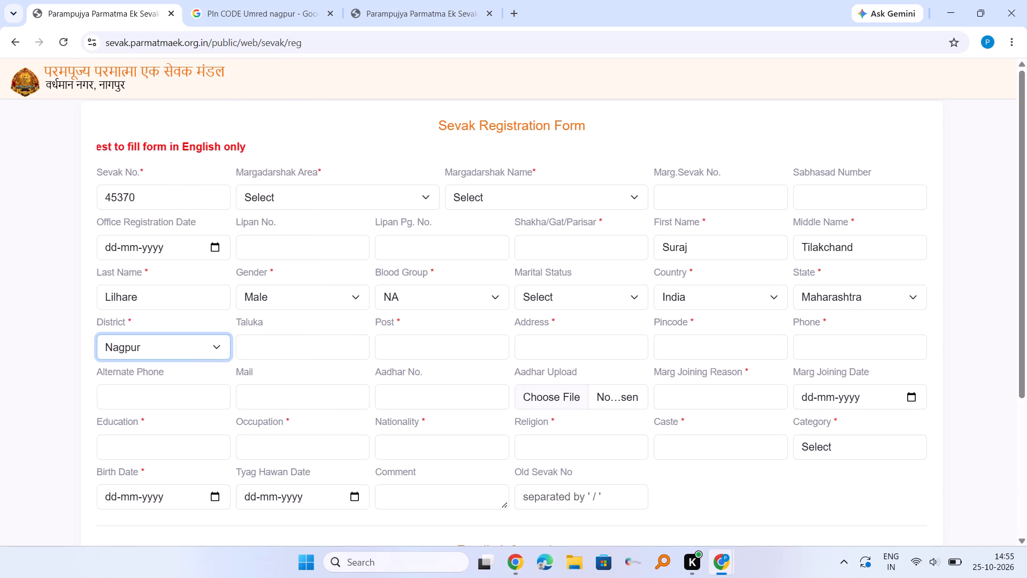
Set Taluka to Nagpur and Post to Jaitala, and enter the locality and city as the Sevak's address.
left_click(277, 358)
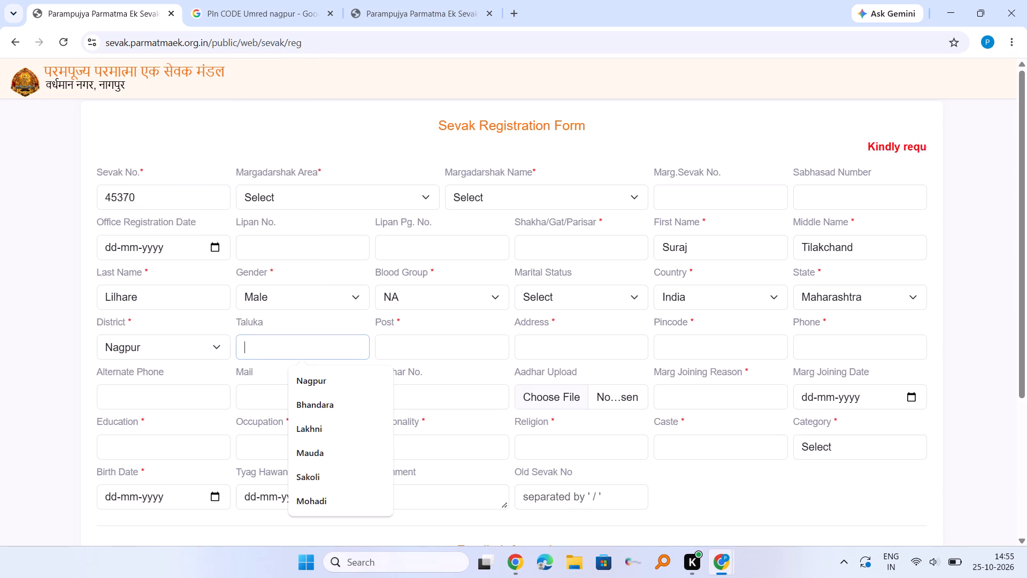
left_click(317, 376)
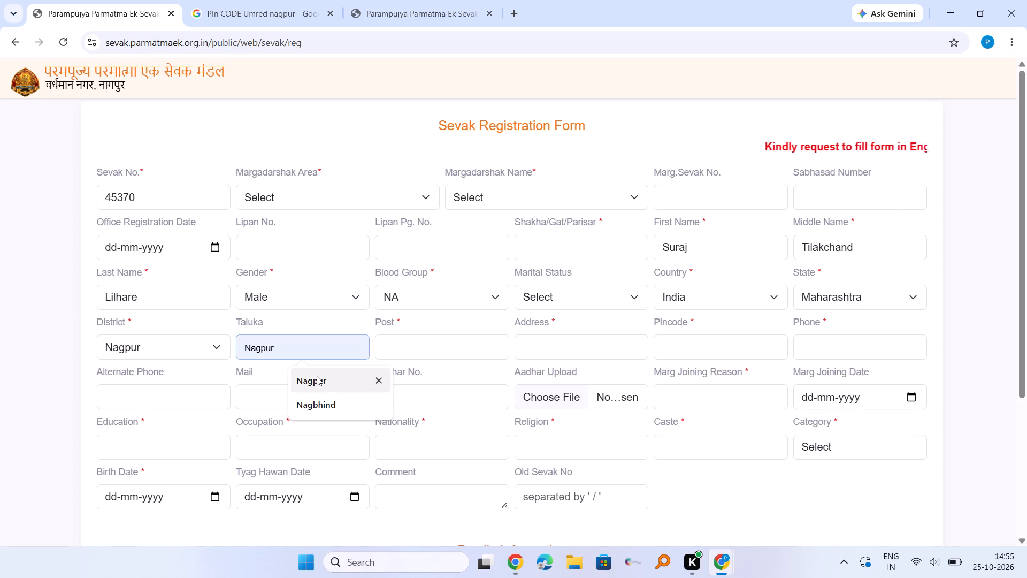
left_click(410, 353)
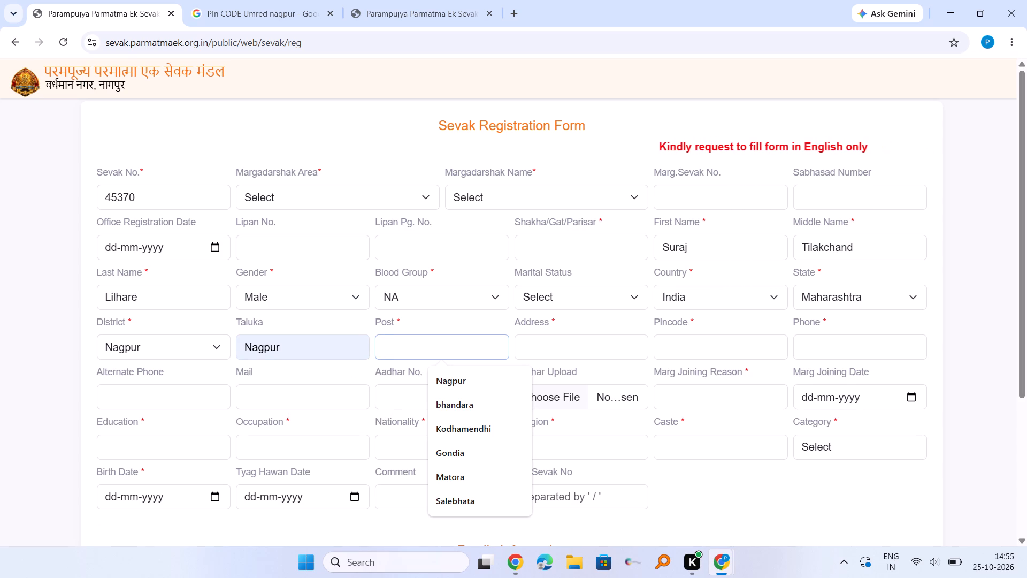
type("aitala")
left_click(537, 353)
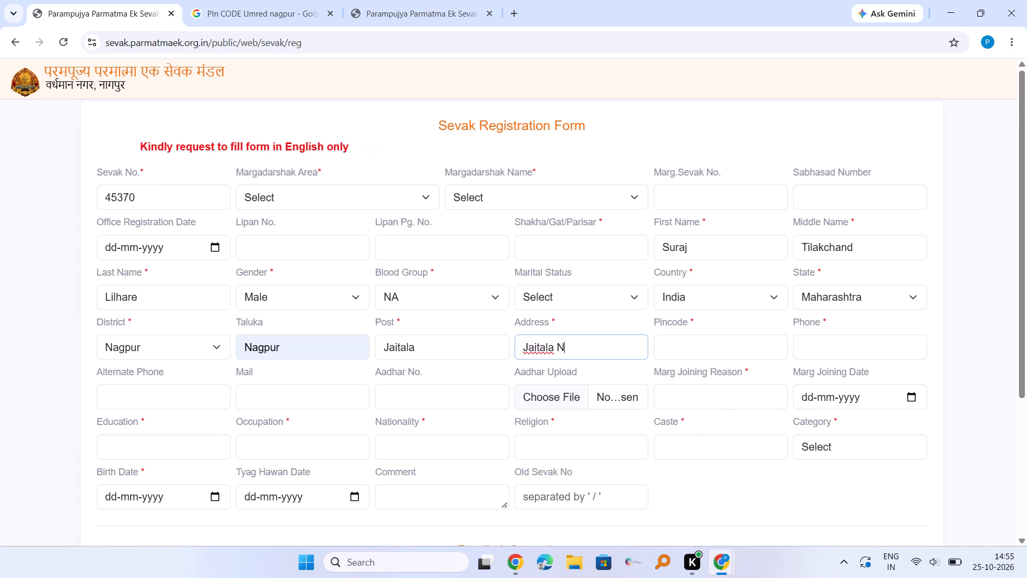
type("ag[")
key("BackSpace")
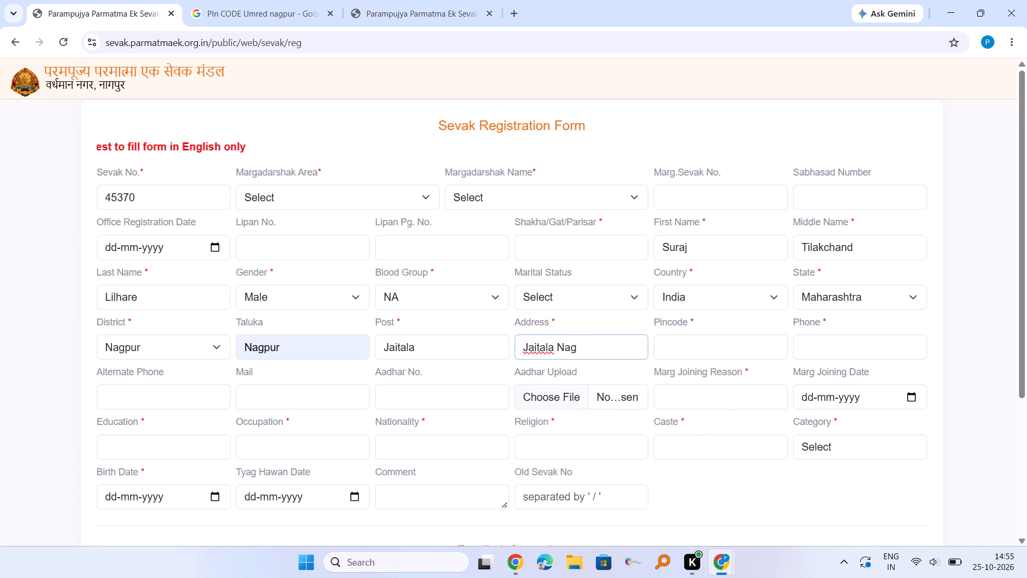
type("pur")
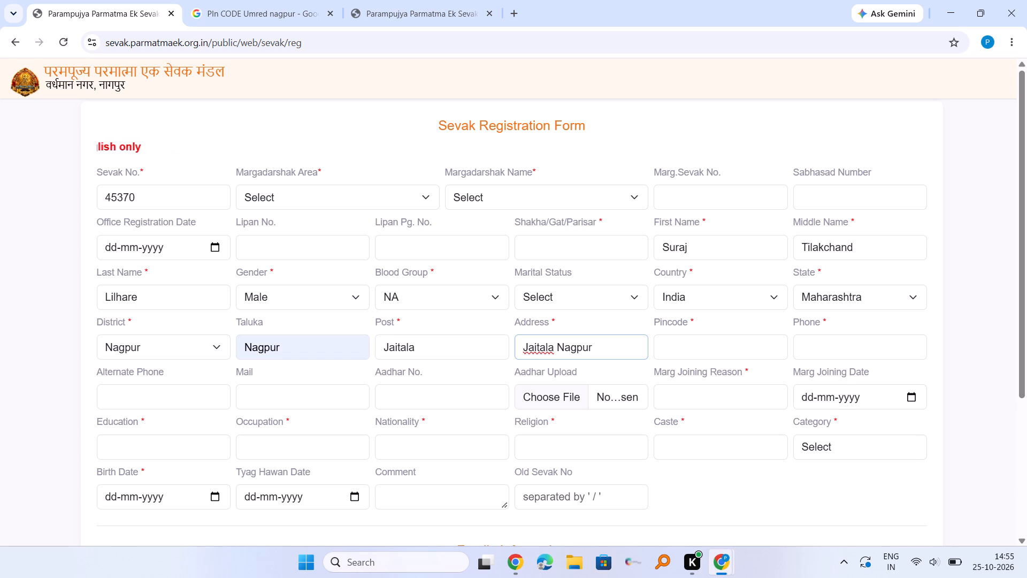
Copy the entered address text and search Google for its PIN code, replacing the place name in the previous query.
left_click_drag(607, 357, 522, 354)
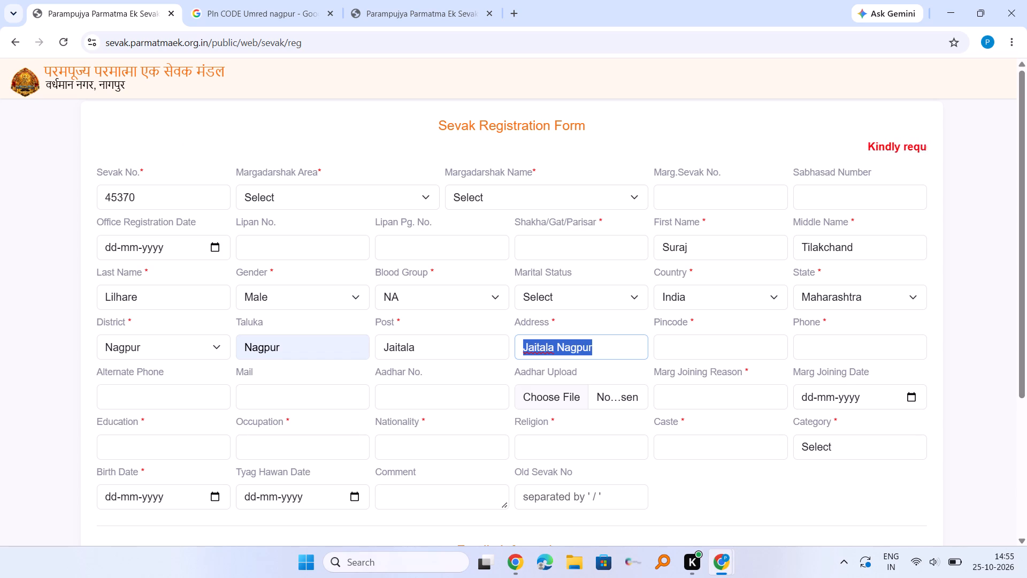
left_click_drag(522, 354, 521, 354)
key("ctrl+c")
left_click(270, 10)
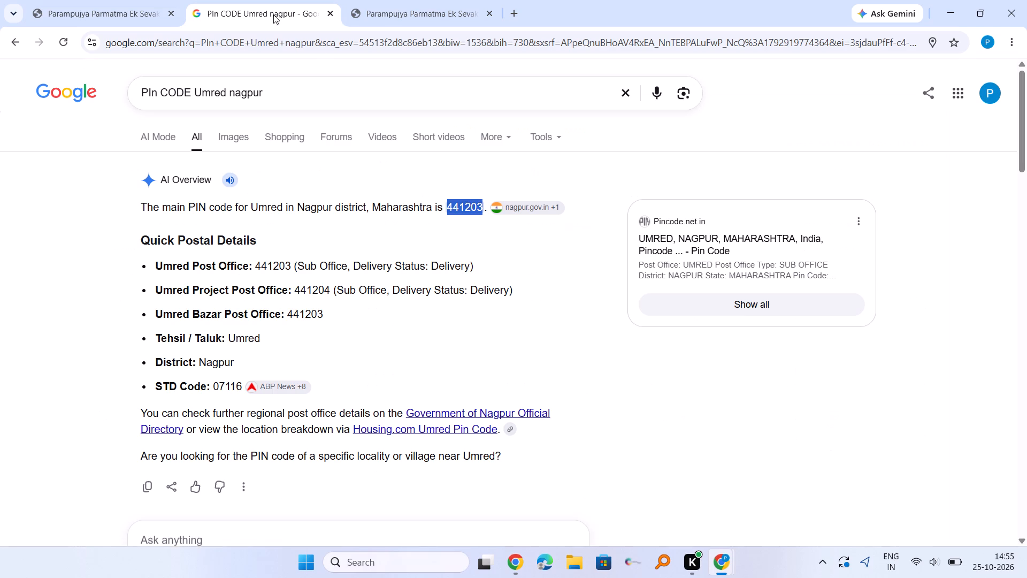
left_click_drag(269, 92, 197, 86)
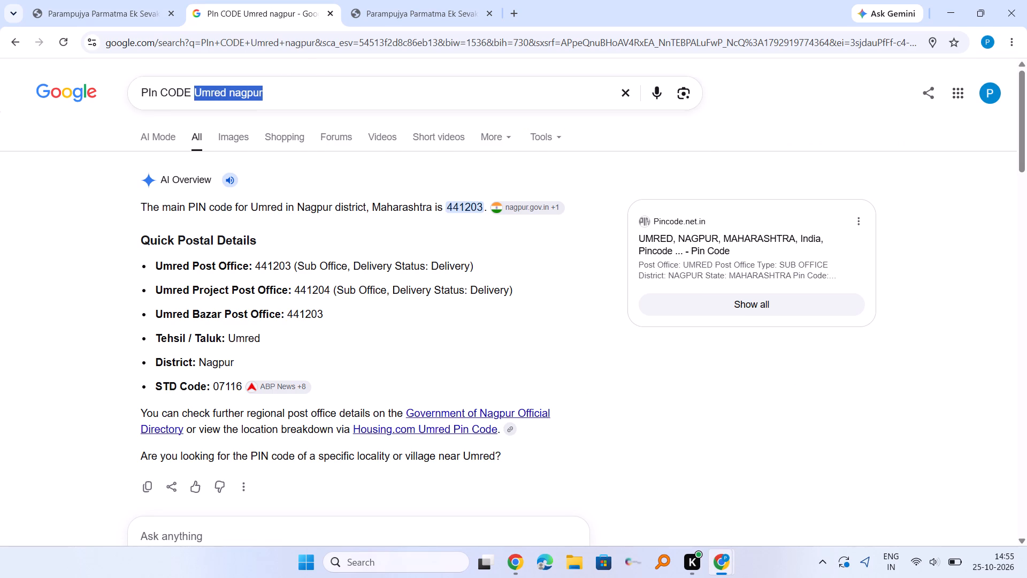
key("BackSpace")
key("ctrl+v")
key("Return")
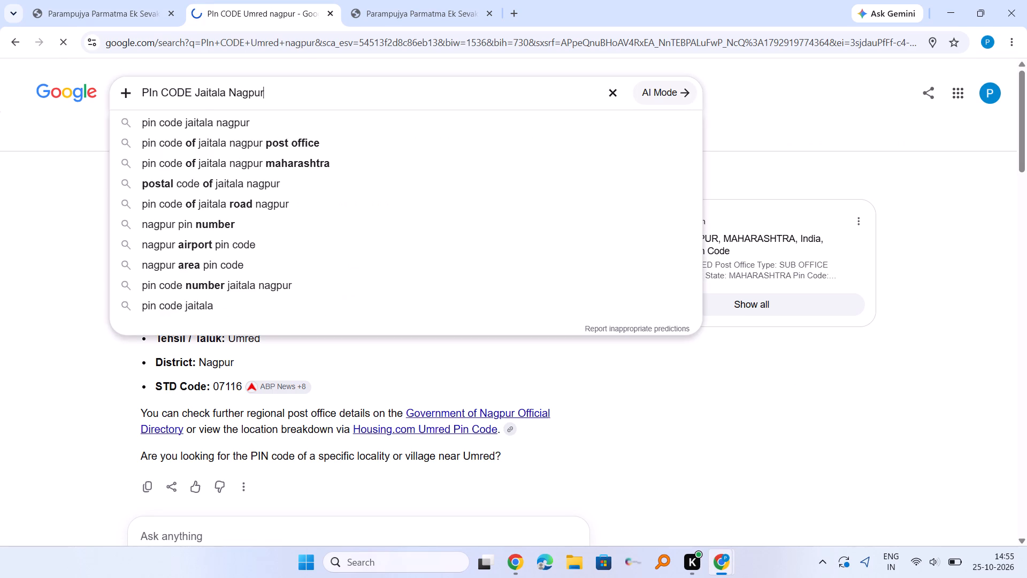
left_click(76, 4)
left_click(191, 13)
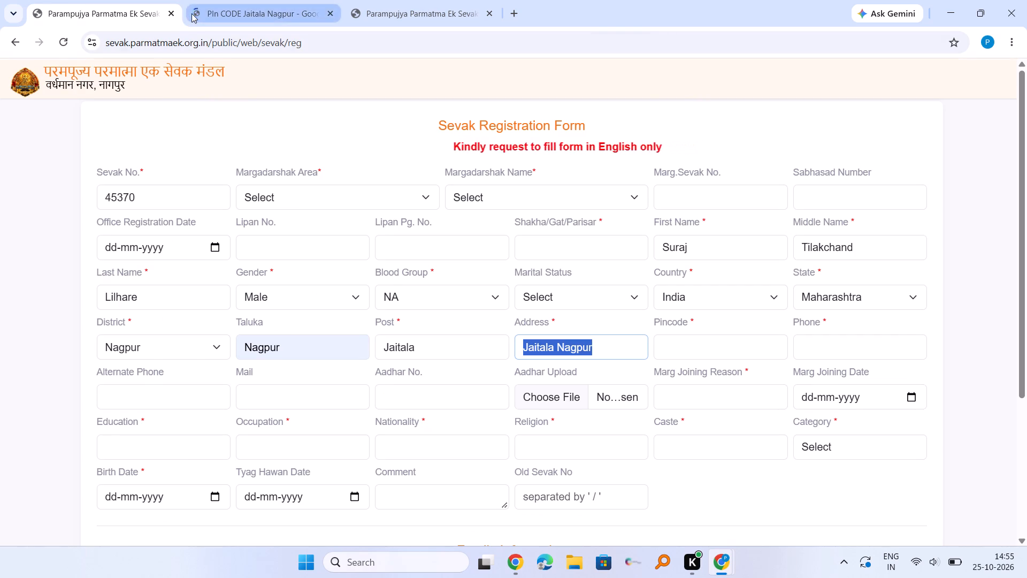
Copy PIN code 440036 from the search result into the registration form's Pincode field.
double_click(405, 204)
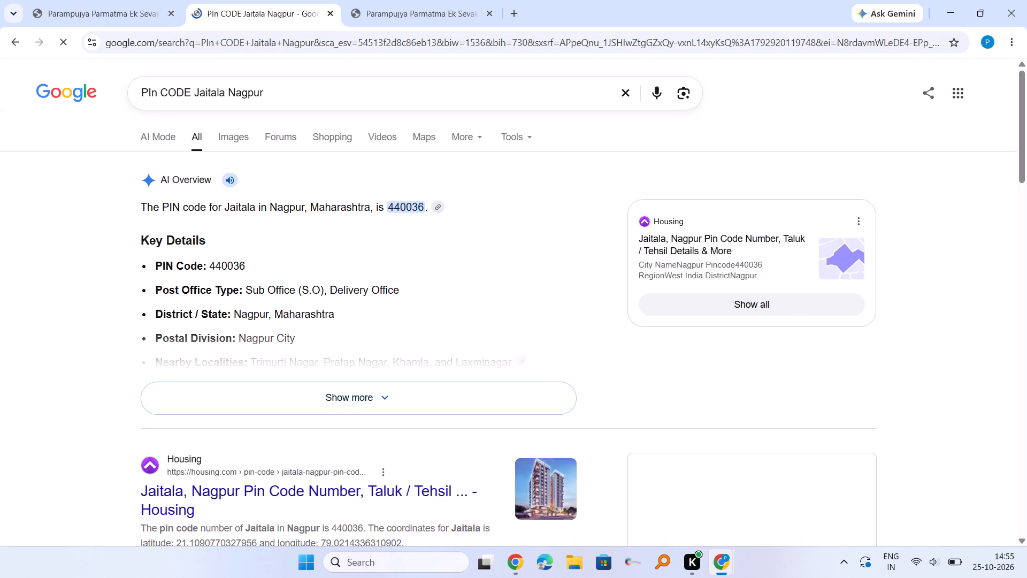
key("ctrl+c")
left_click(124, 0)
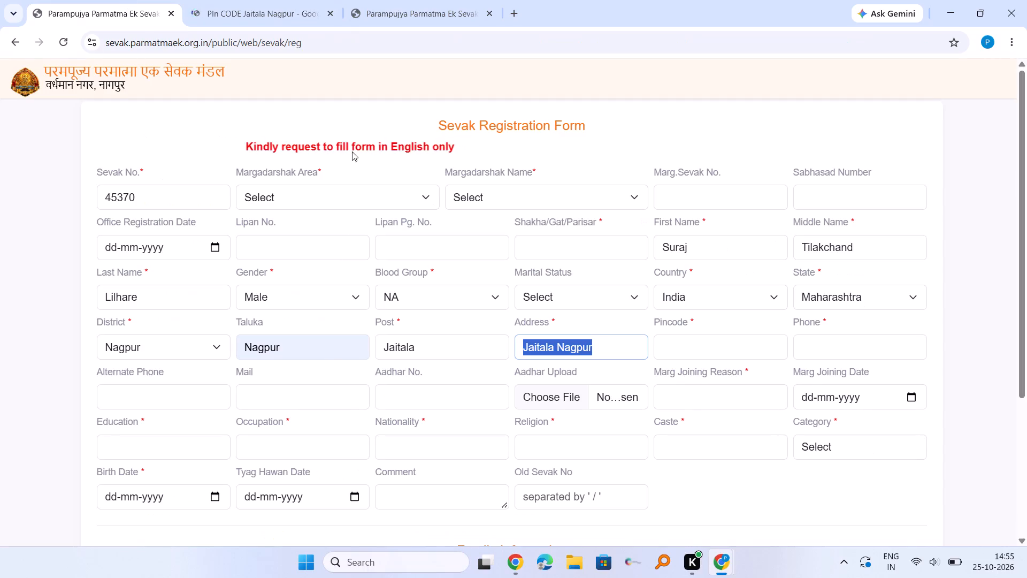
left_click(696, 351)
key("ctrl+v")
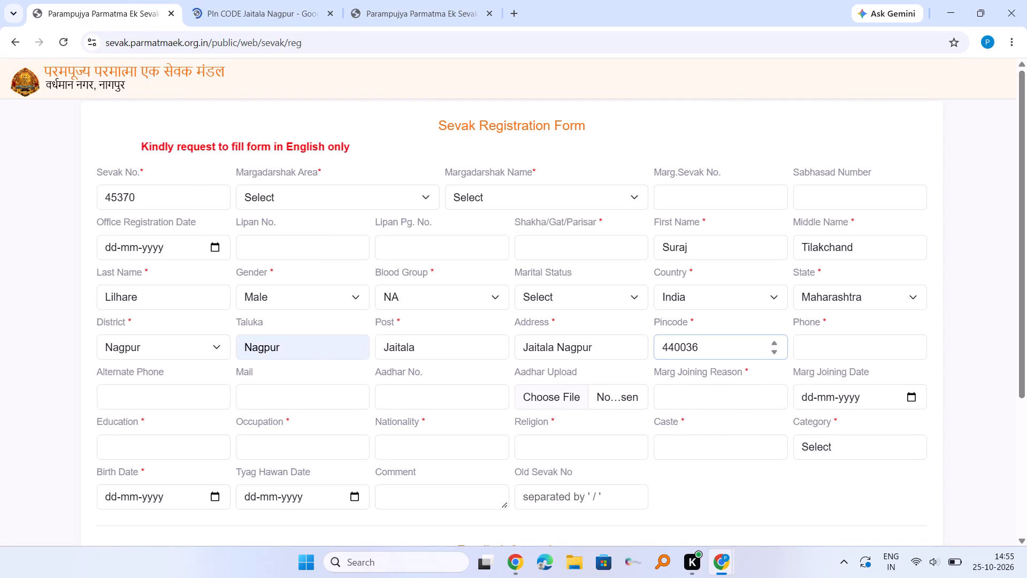
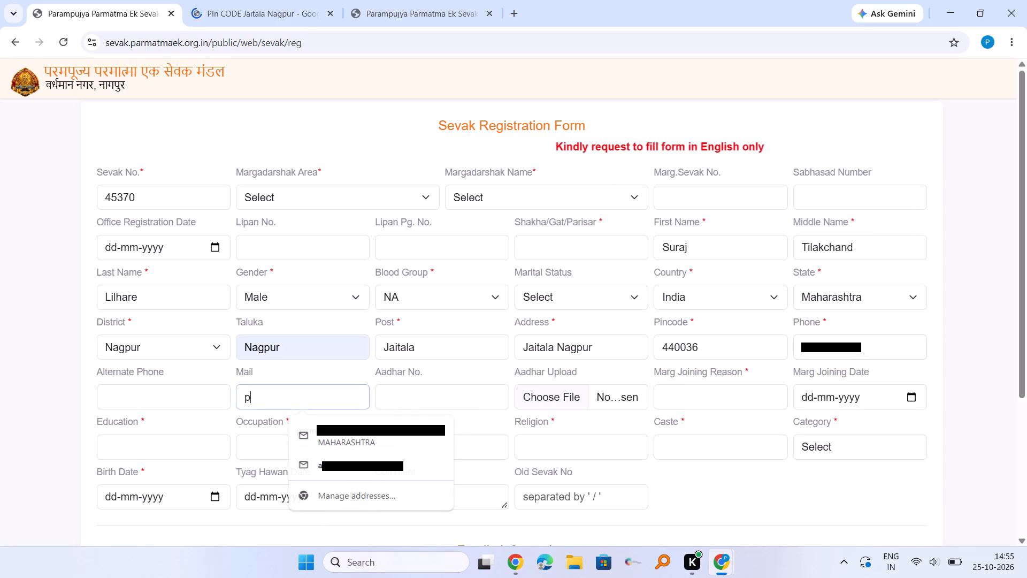
Fill Mail with the saved mandal e-mail address and set Marg Joining Reason to Wait Veshan.
left_click(317, 425)
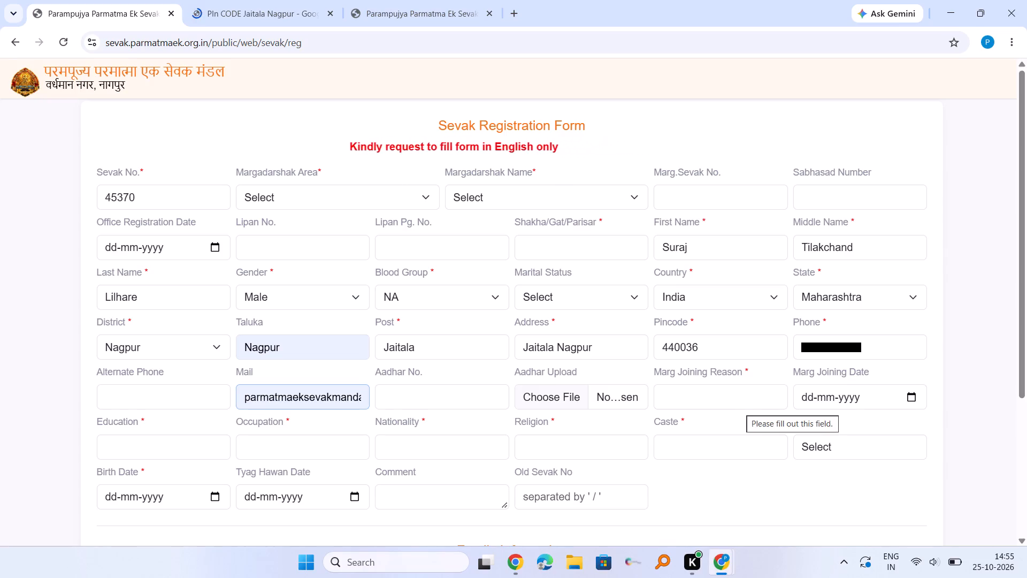
left_click(702, 393)
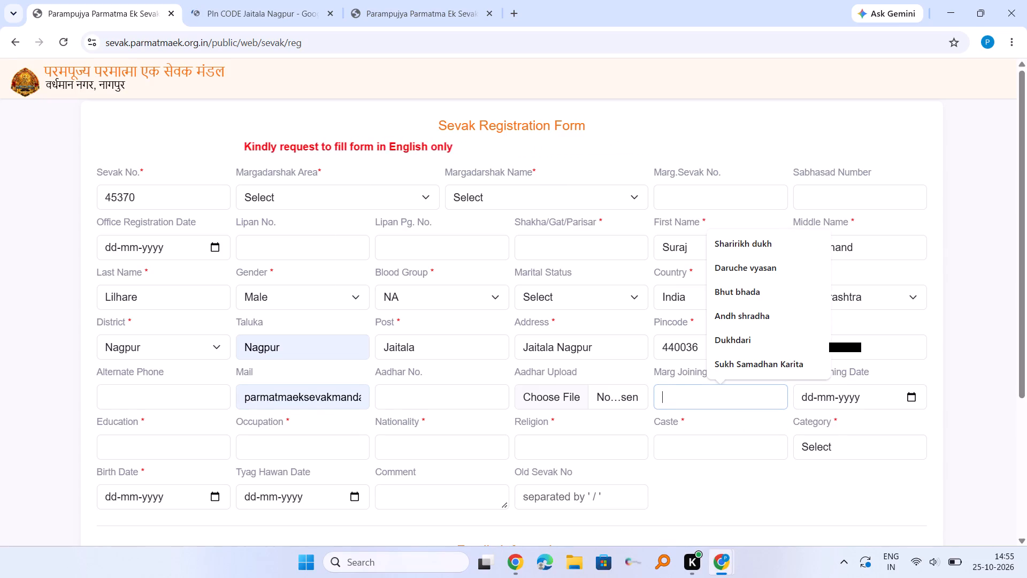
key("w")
left_click(744, 428)
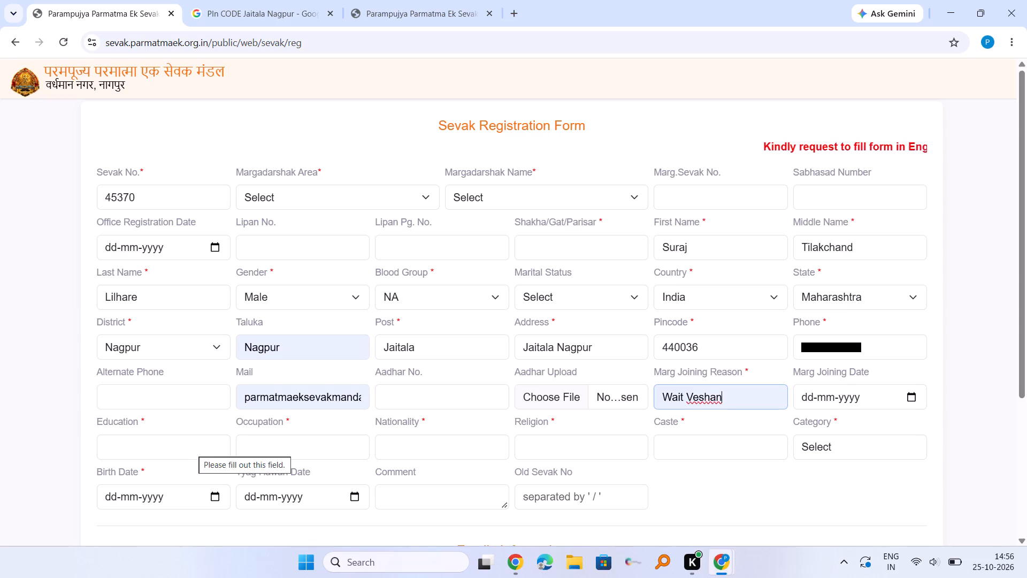
Set Education to 0, Occupation to Majuri, Nationality to Indian and Religion to Hindu.
left_click(192, 446)
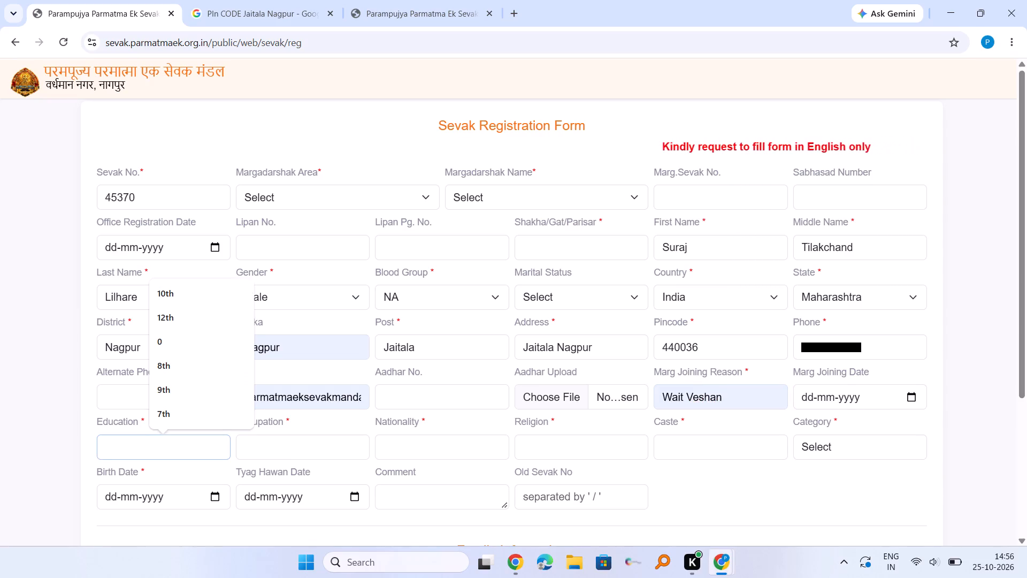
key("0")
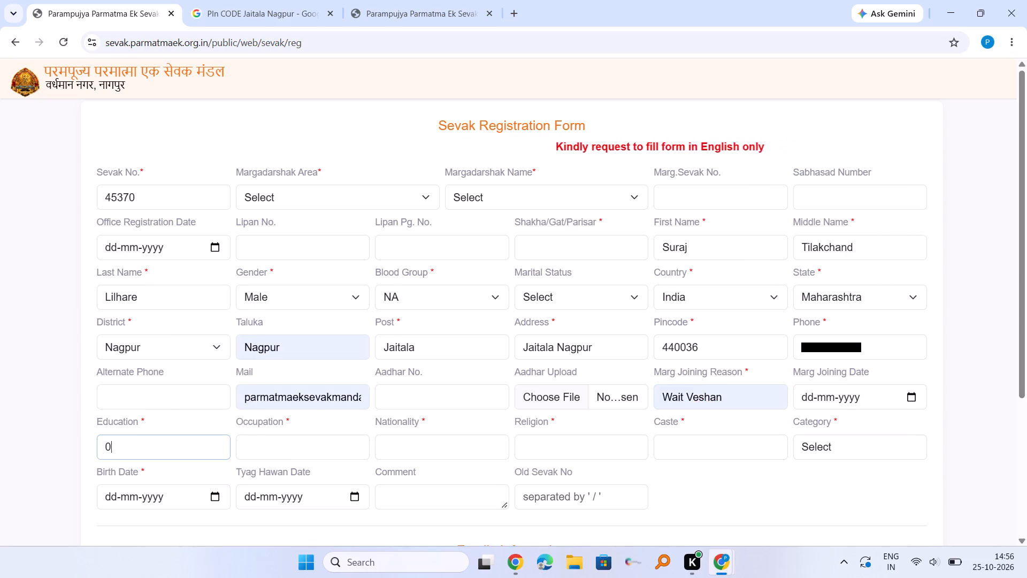
left_click(280, 447)
left_click(327, 291)
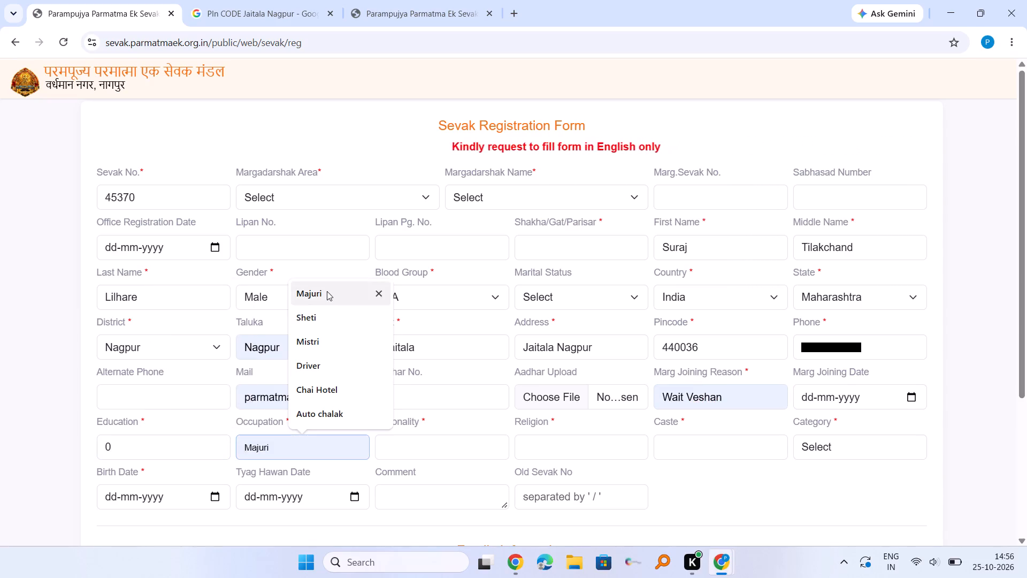
left_click(451, 458)
left_click(463, 478)
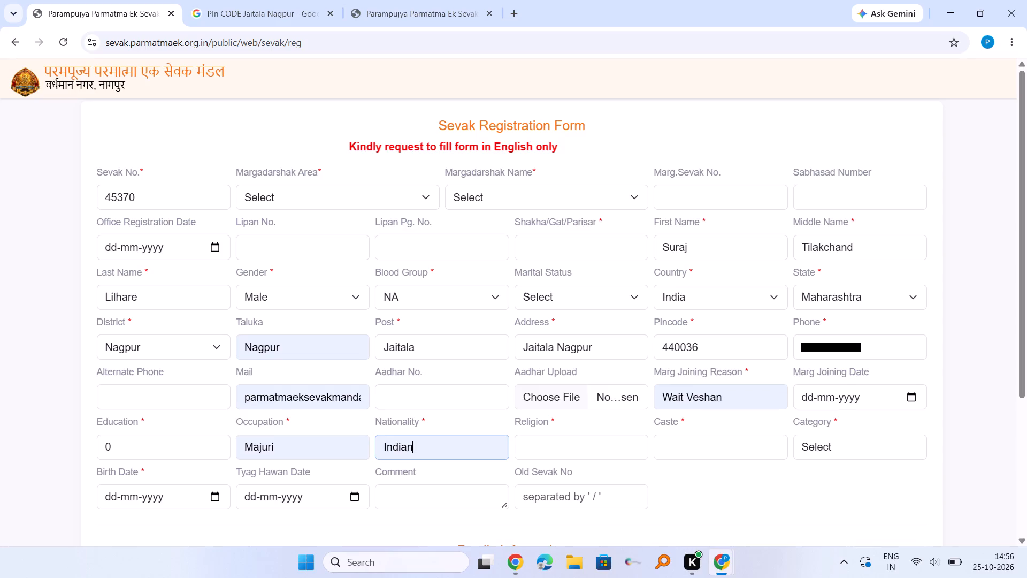
left_click_drag(539, 455, 589, 487)
left_click(589, 487)
Set Caste to gond and Category to ST, and enter the Sevak's birth date.
left_click(690, 446)
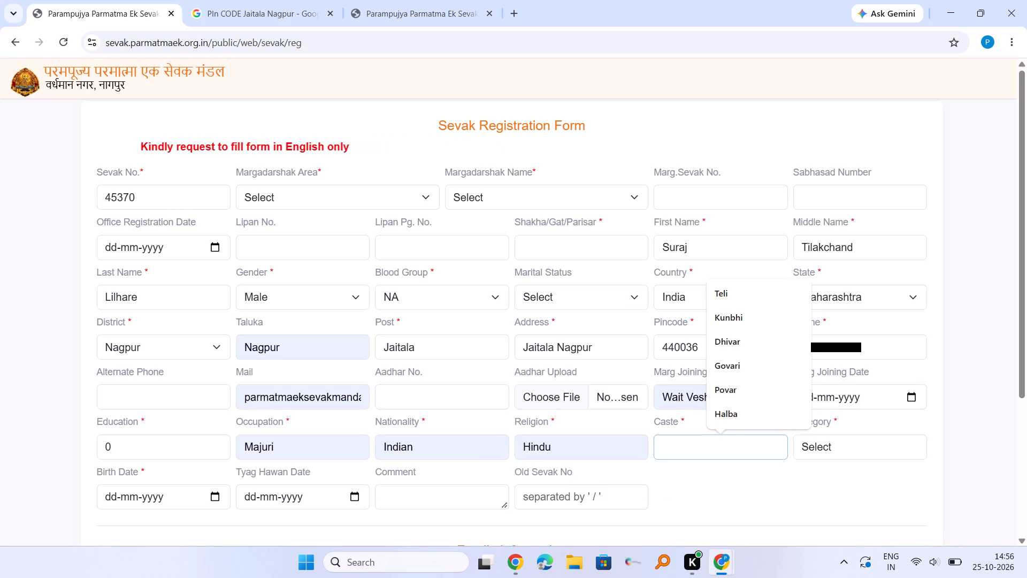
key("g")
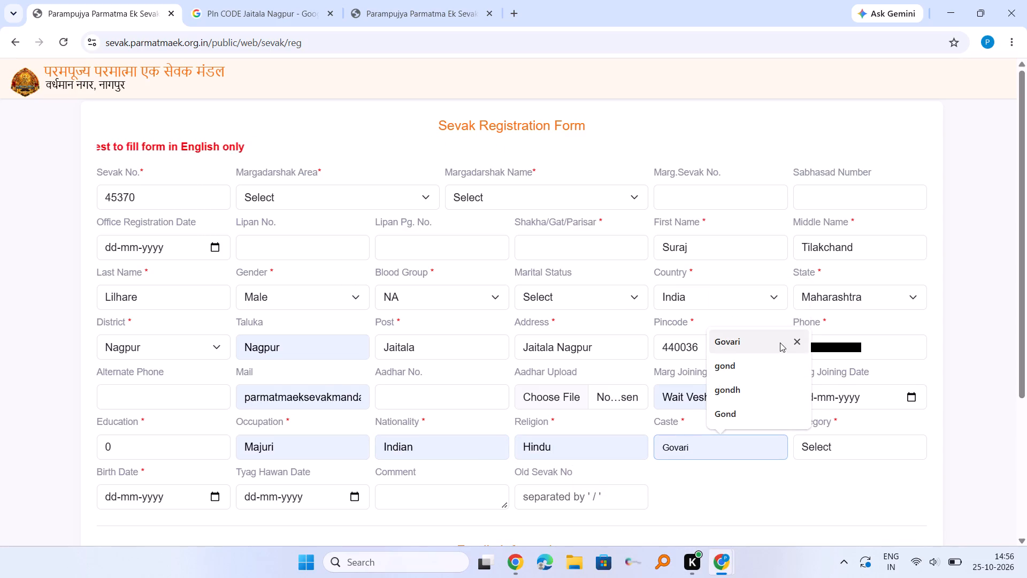
left_click(748, 362)
left_click(807, 441)
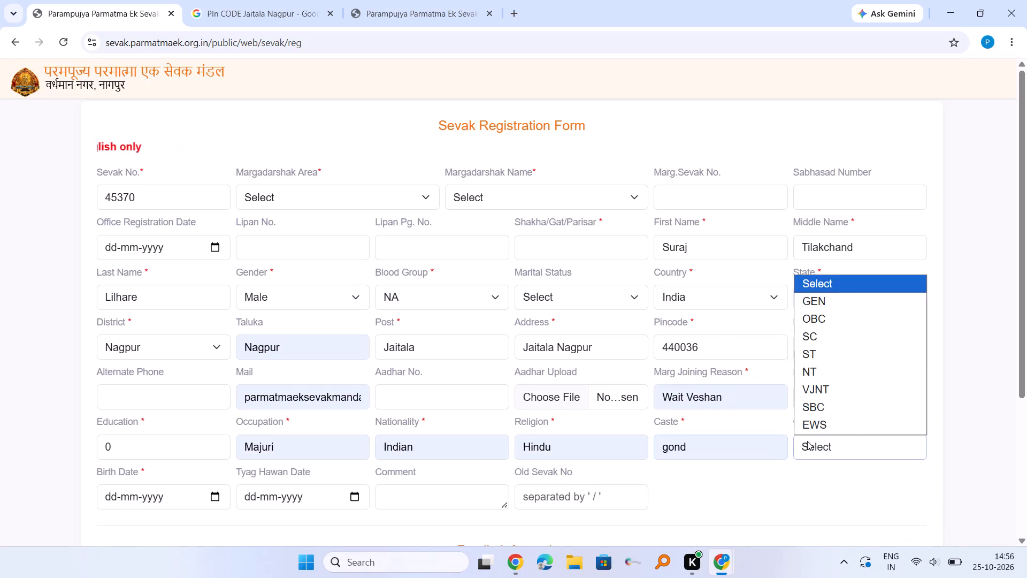
left_click(829, 352)
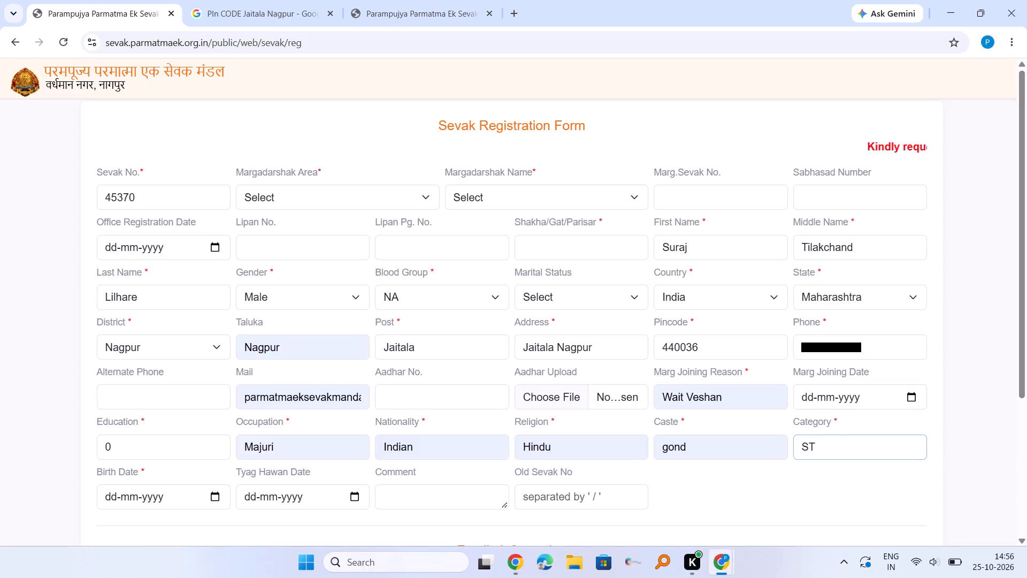
left_click(108, 495)
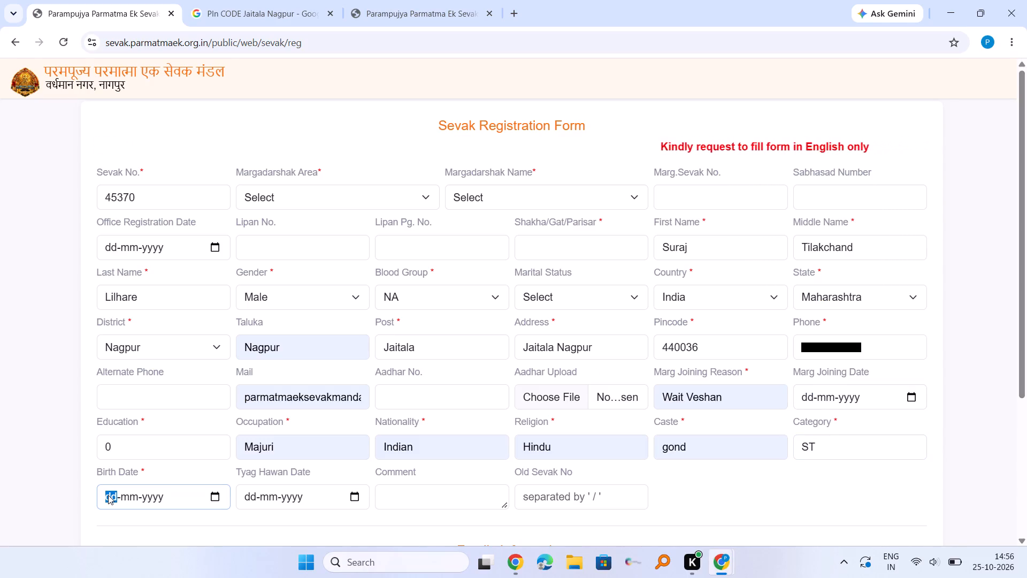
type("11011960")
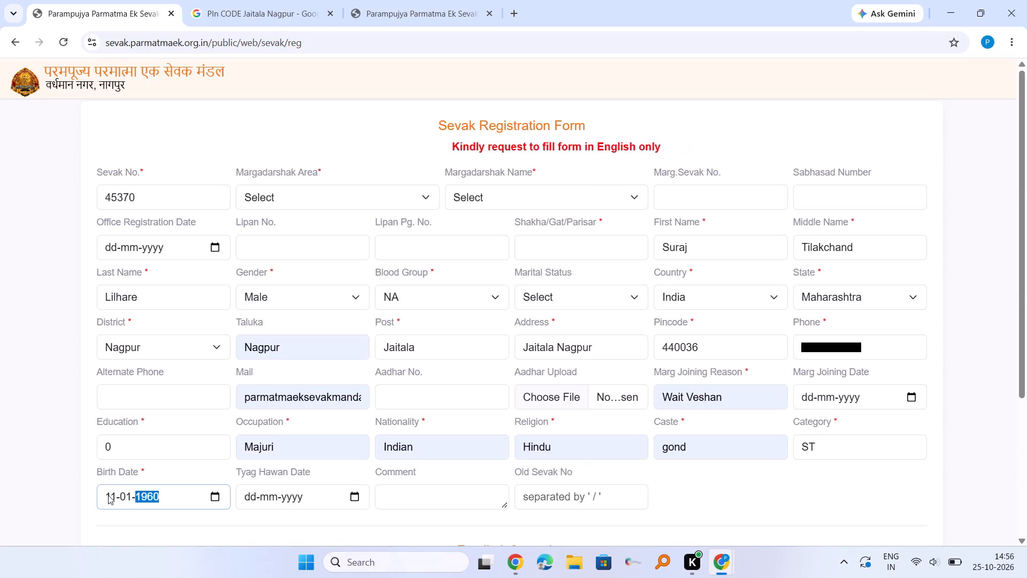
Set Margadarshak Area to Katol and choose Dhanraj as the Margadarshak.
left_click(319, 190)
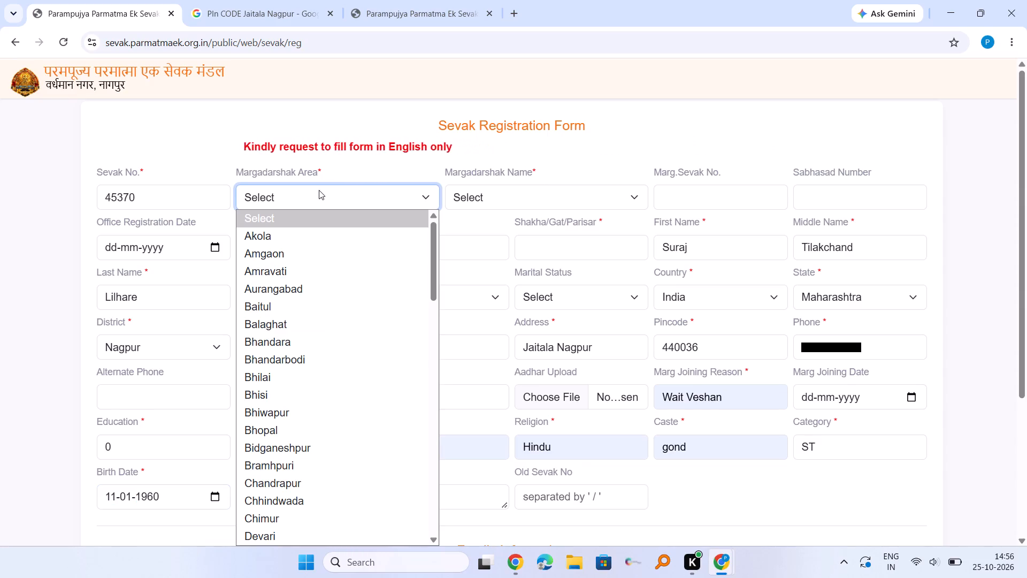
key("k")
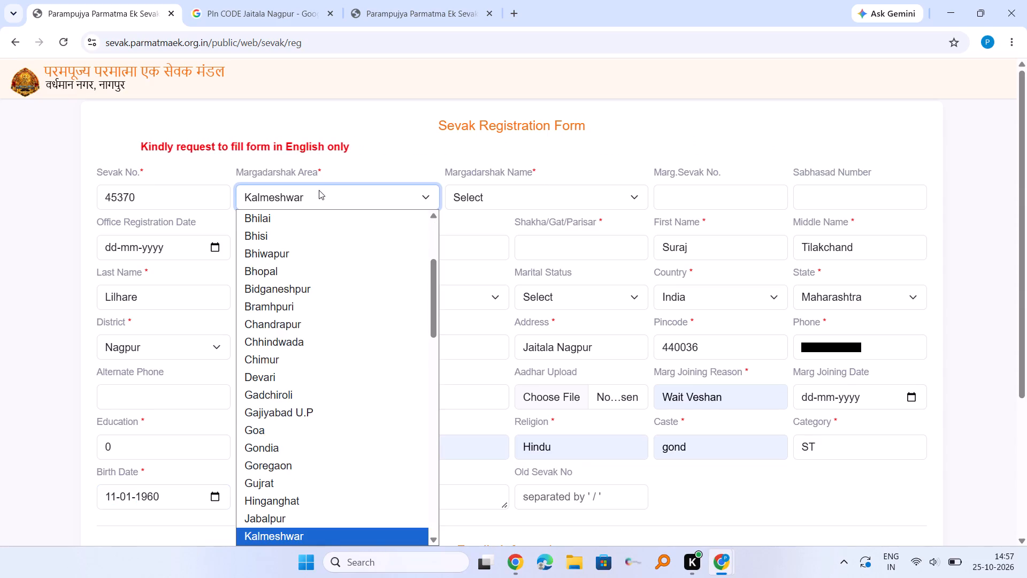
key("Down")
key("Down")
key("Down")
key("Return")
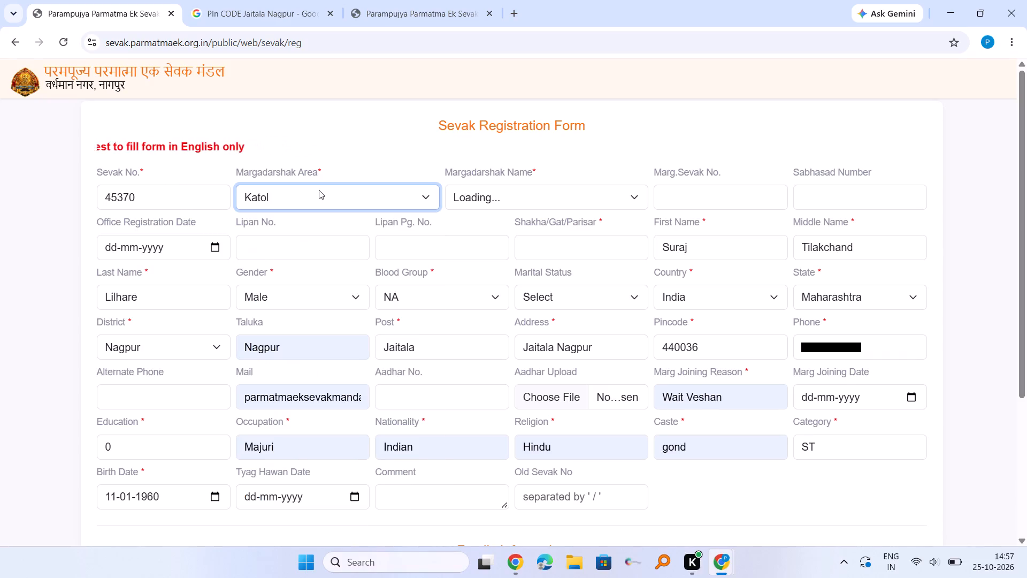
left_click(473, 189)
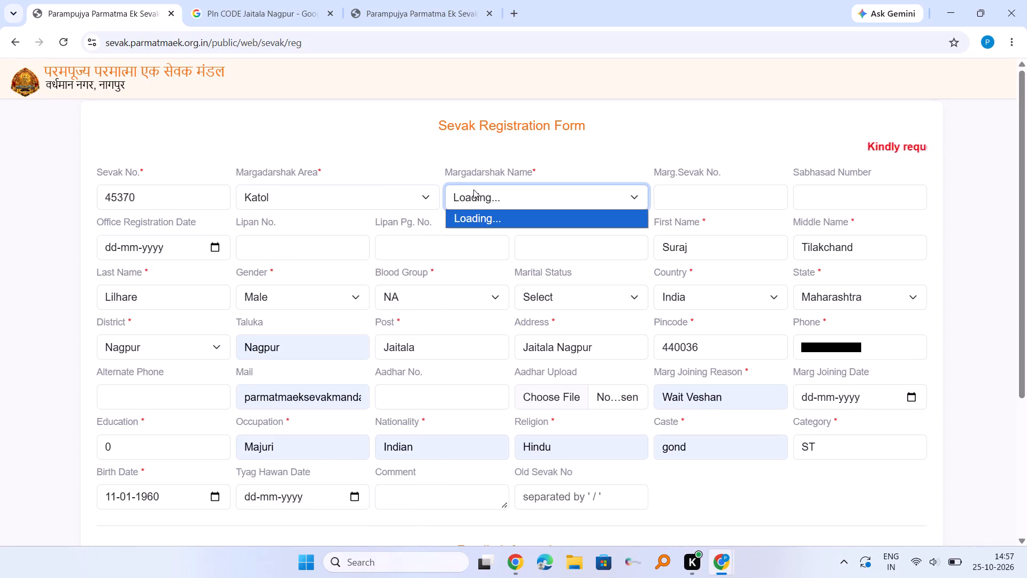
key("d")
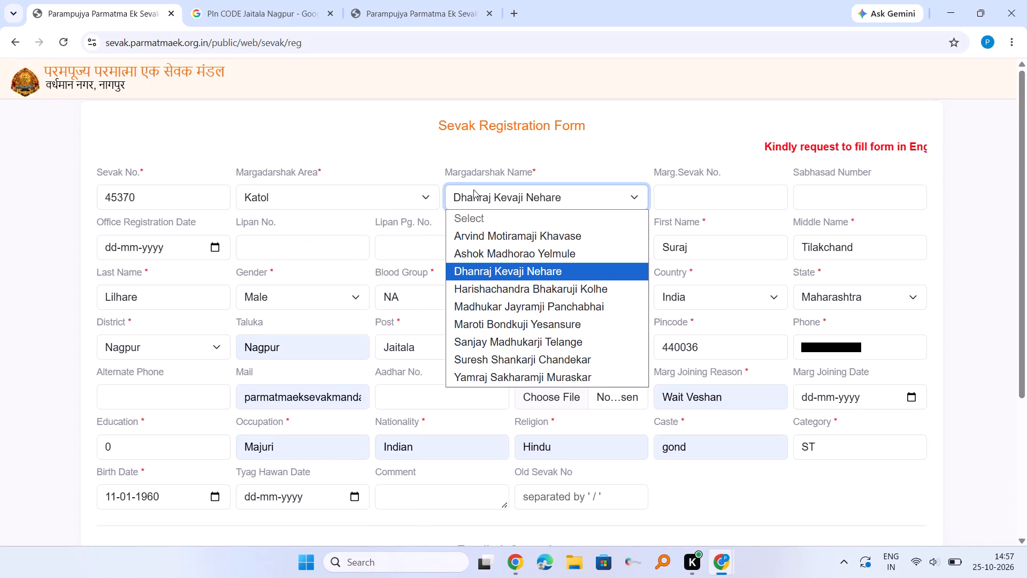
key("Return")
Complete the reCAPTCHA below the family information by selecting all images with traffic lights and verifying.
scroll(473, 189, "down", 3)
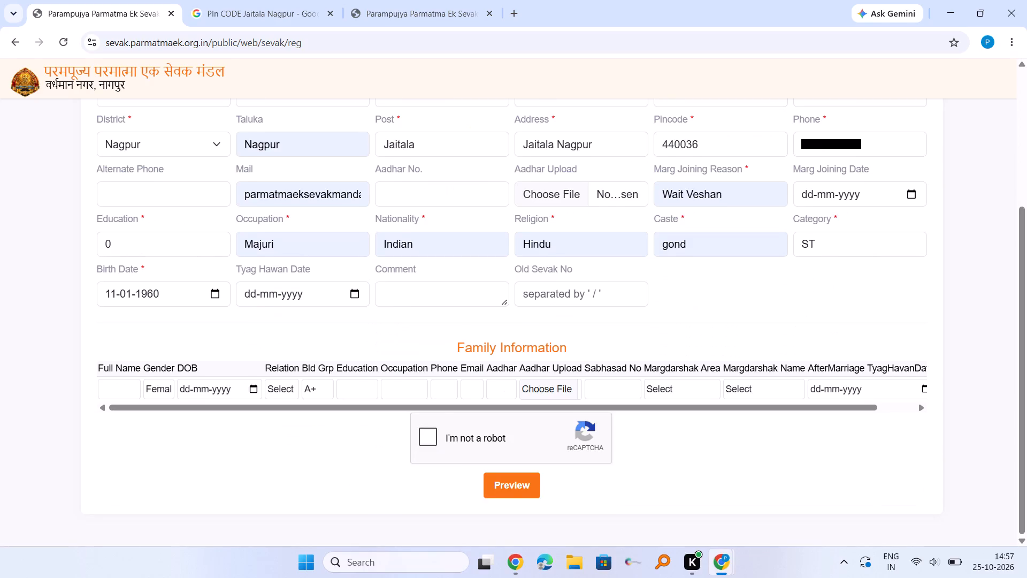
left_click(423, 433)
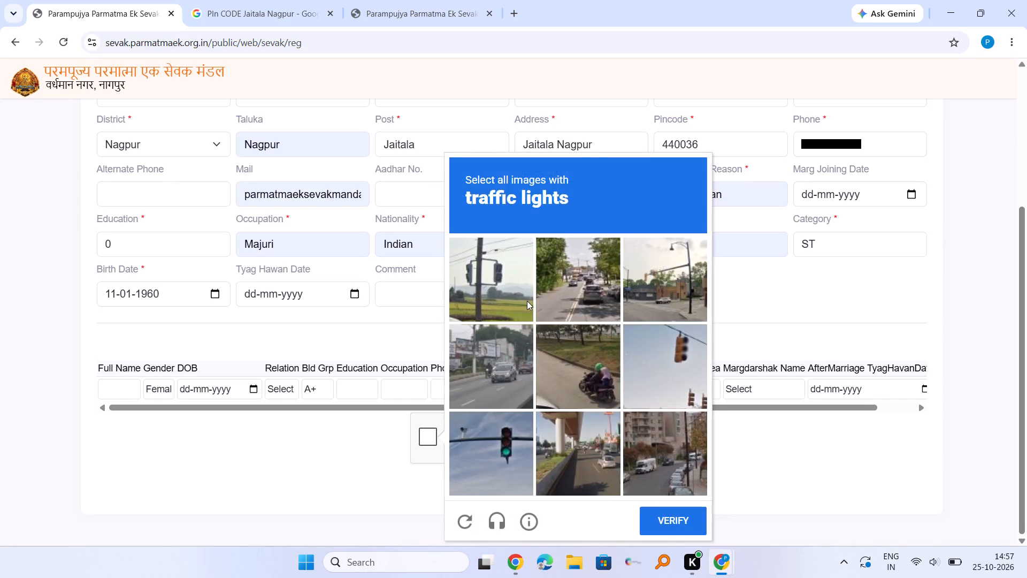
left_click(513, 292)
left_click(652, 292)
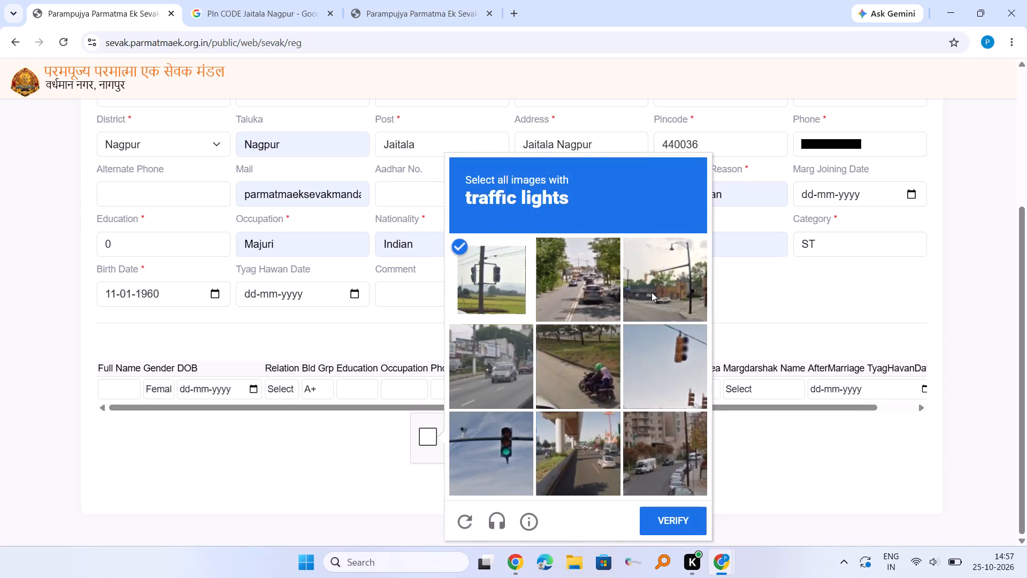
left_click(654, 369)
left_click(471, 480)
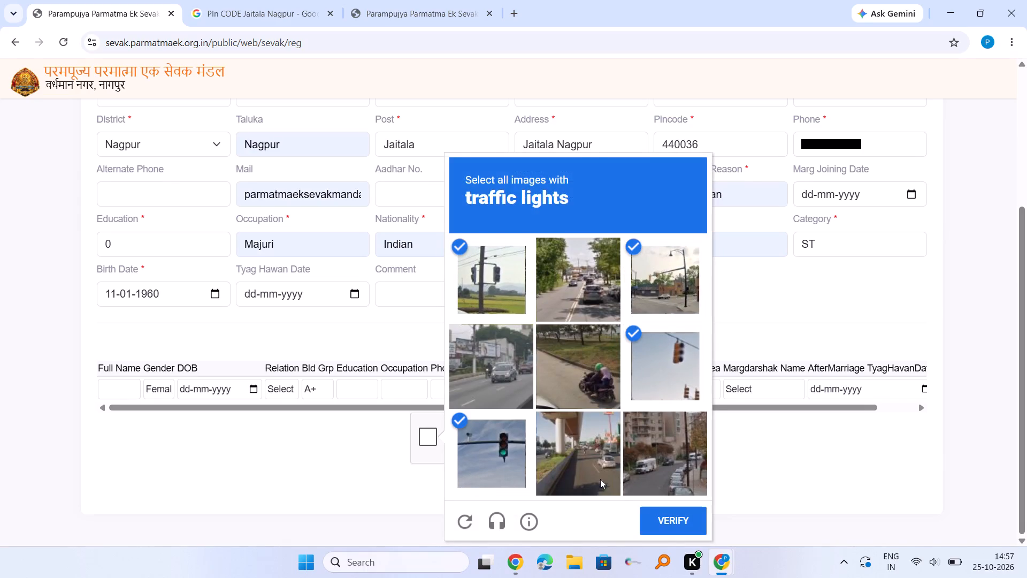
left_click(669, 525)
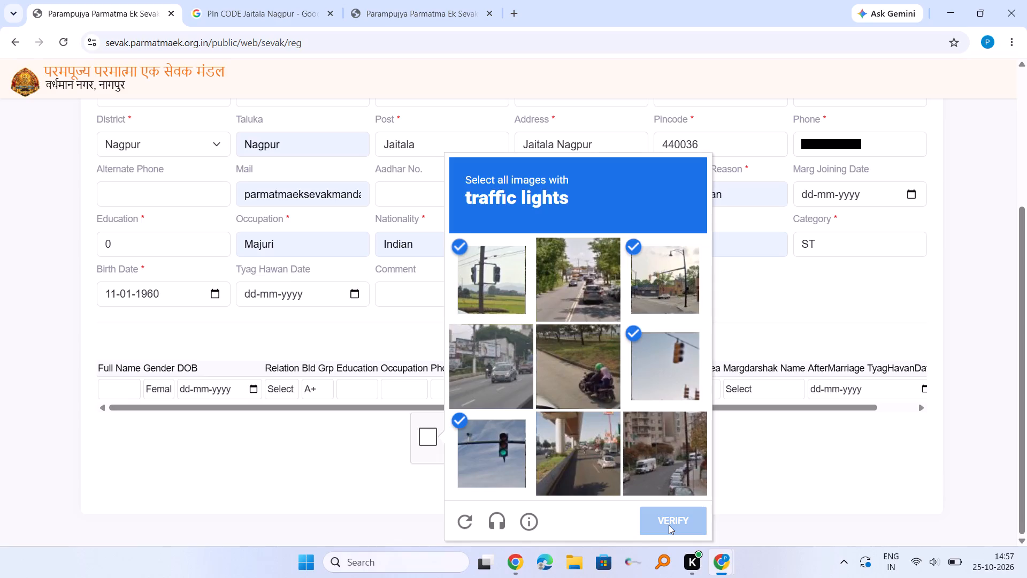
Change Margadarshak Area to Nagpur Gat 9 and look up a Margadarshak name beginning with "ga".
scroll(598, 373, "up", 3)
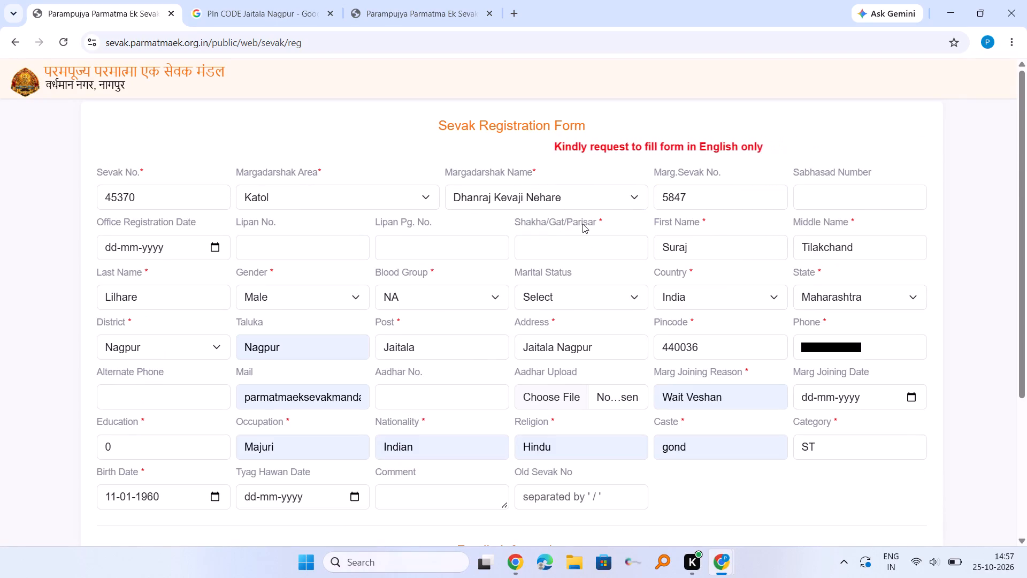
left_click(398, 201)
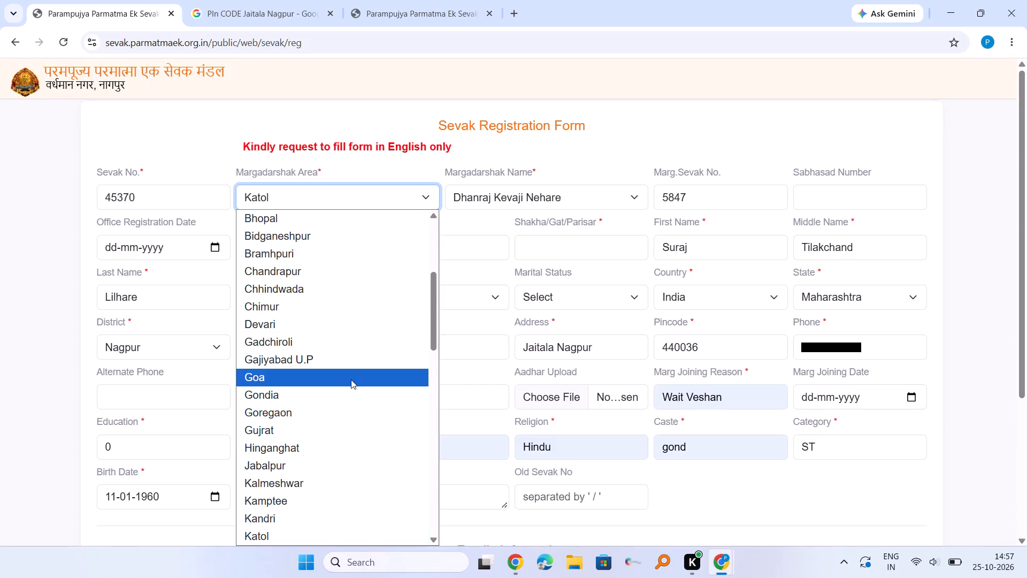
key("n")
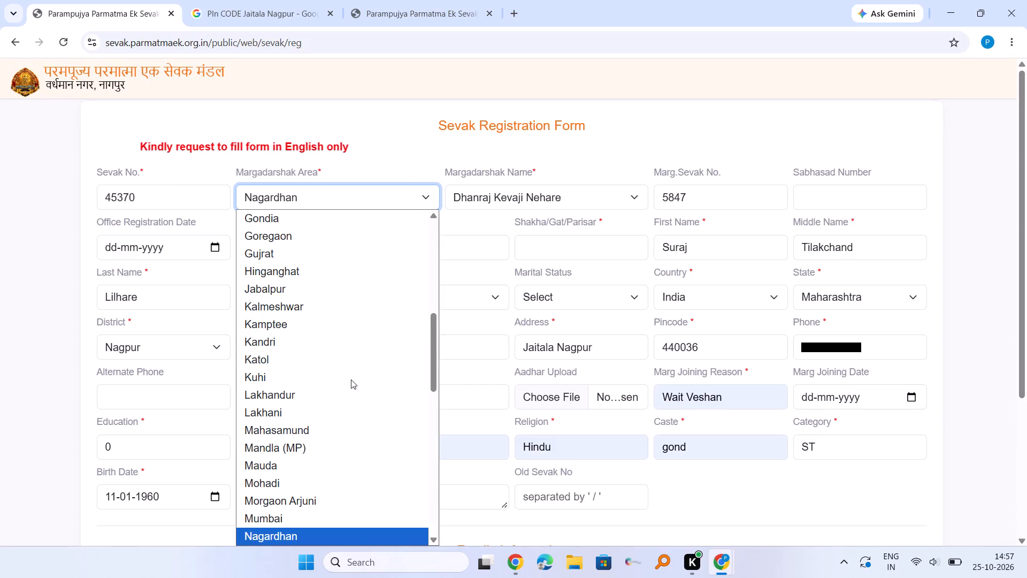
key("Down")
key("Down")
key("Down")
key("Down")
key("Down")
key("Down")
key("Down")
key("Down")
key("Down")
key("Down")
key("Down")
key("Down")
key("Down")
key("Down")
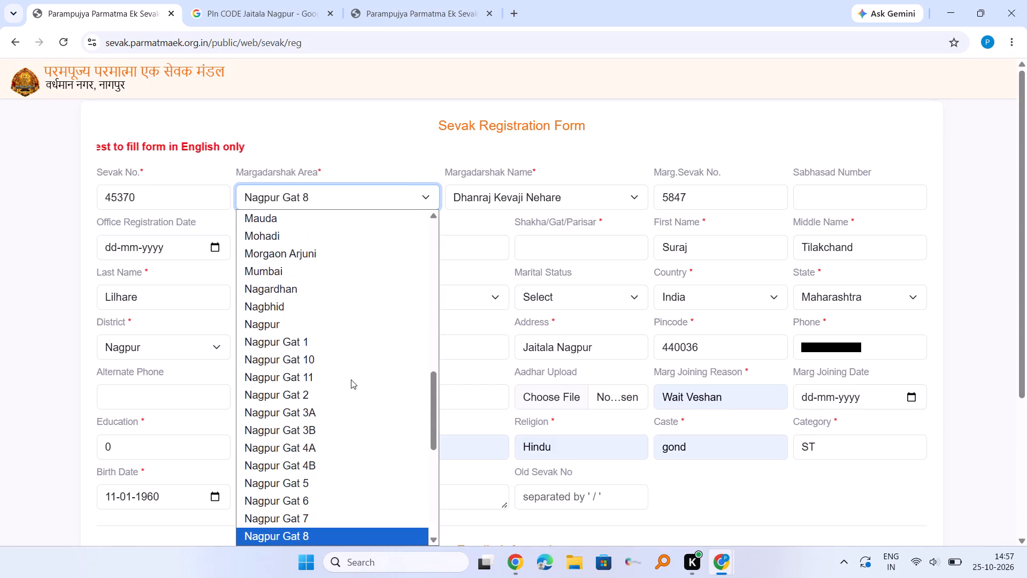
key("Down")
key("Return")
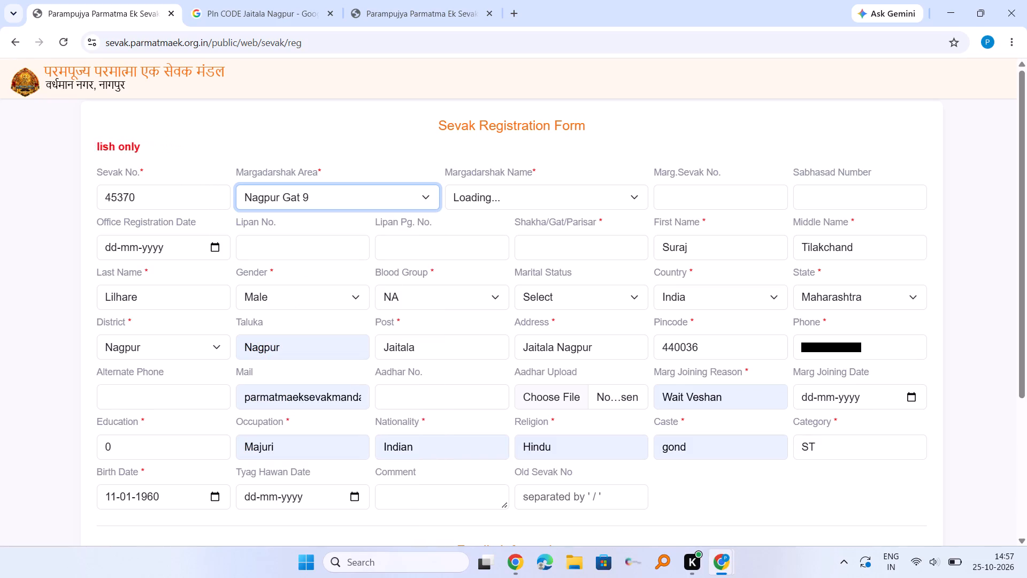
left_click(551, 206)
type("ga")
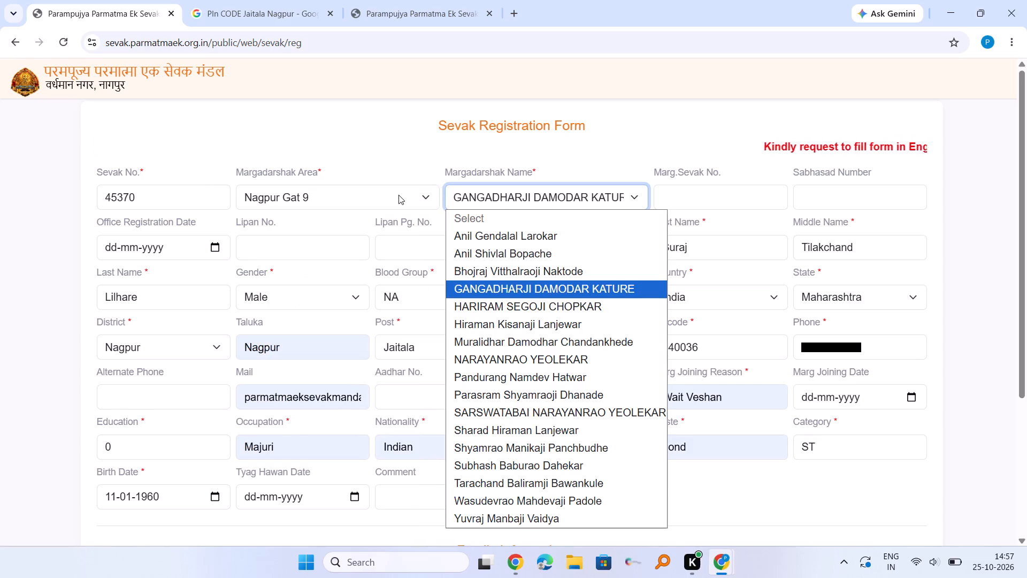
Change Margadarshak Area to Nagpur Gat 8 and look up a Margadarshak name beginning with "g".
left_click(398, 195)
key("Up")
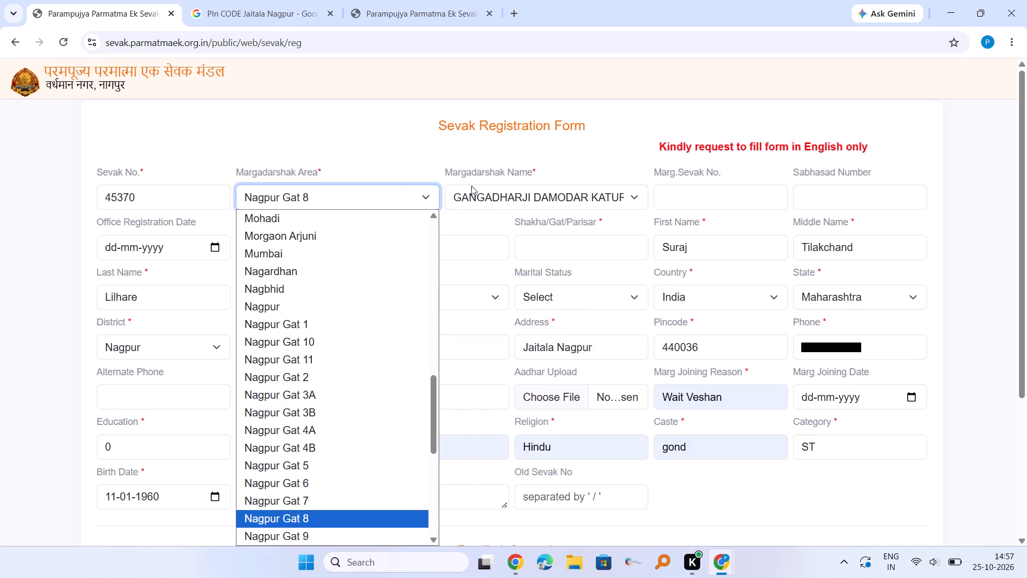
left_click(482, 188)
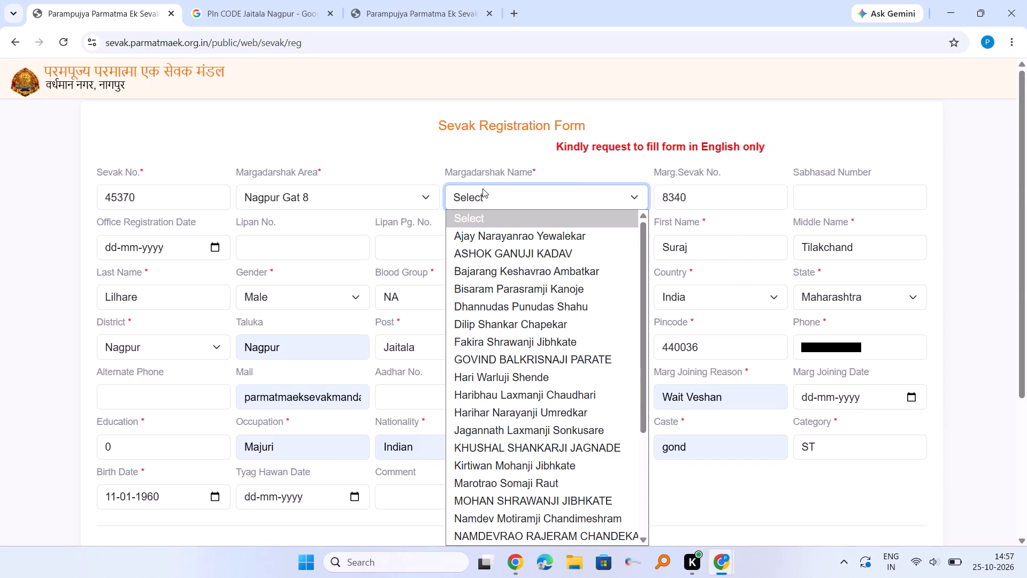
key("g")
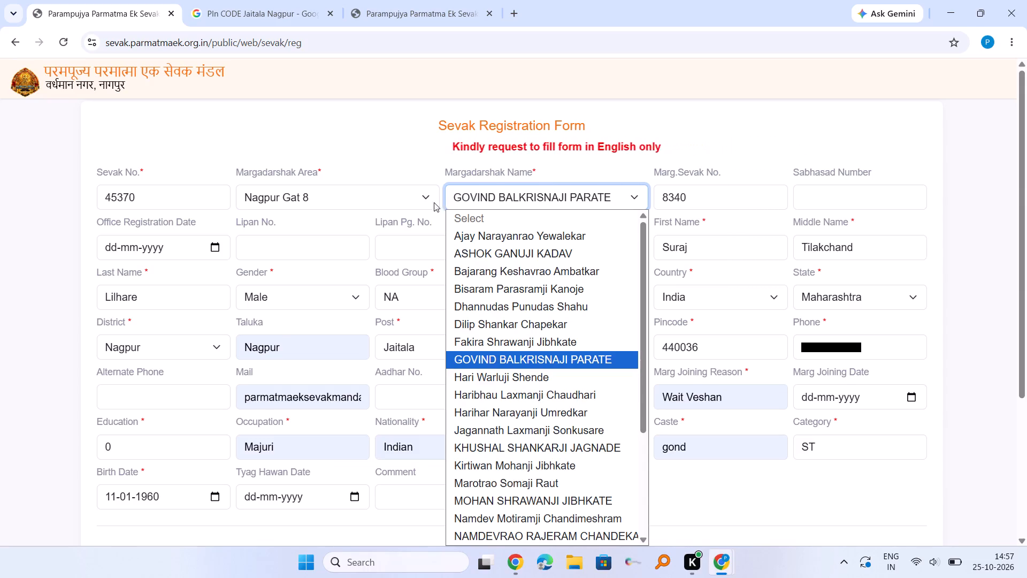
Change Margadarshak Area to Nagpur Gat 7 and check its Margadarshak names.
left_click(418, 209)
key("Up")
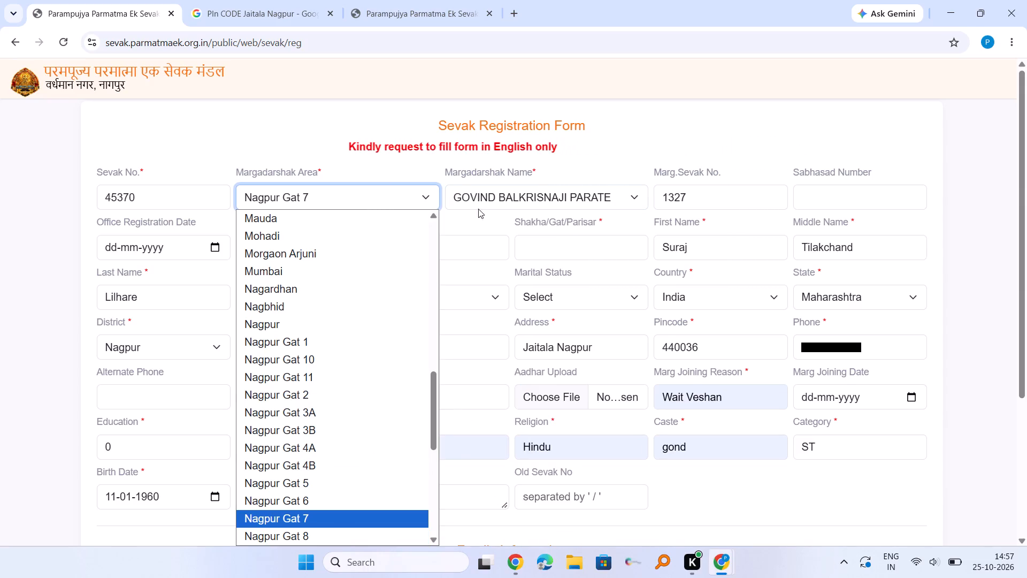
left_click(488, 204)
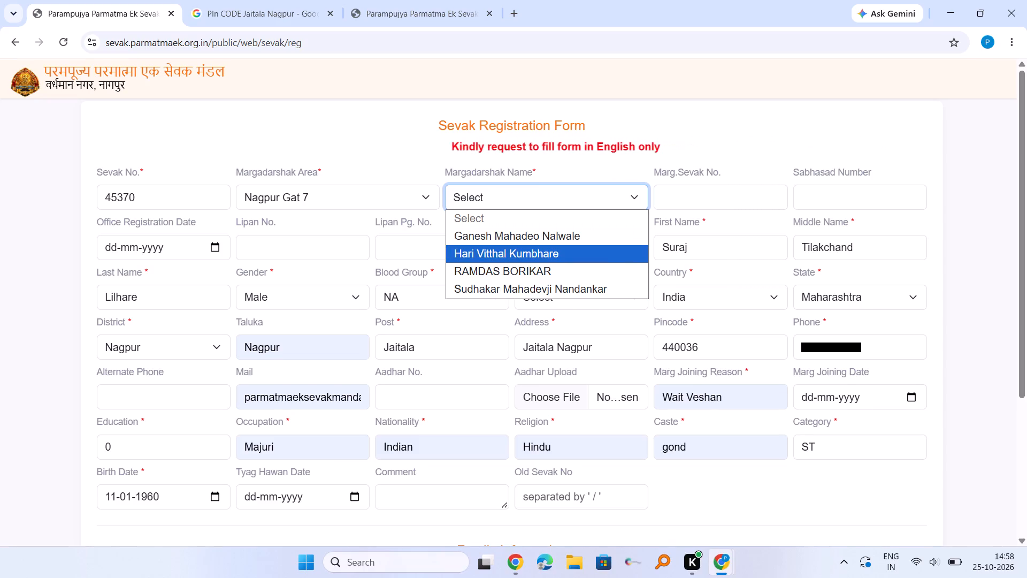
Change Margadarshak Area to Nagpur Gat 6 and look up a Margadarshak name beginning with "g".
left_click(363, 204)
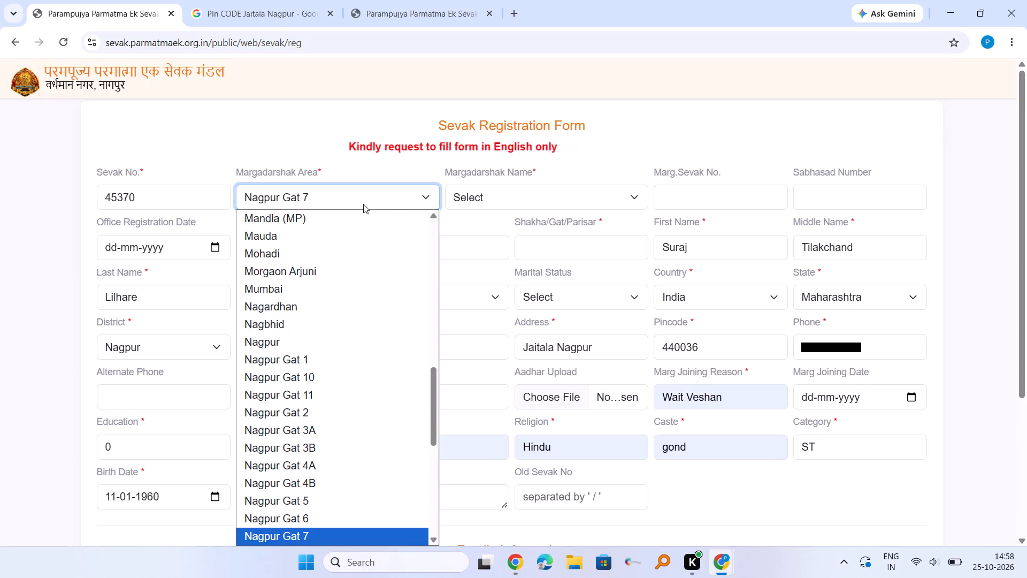
key("Up")
left_click(474, 204)
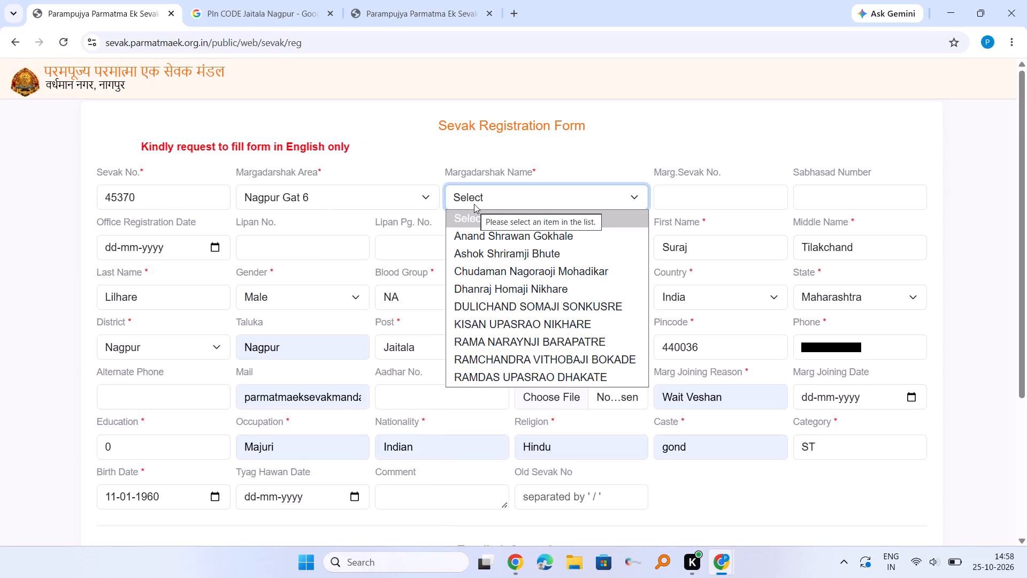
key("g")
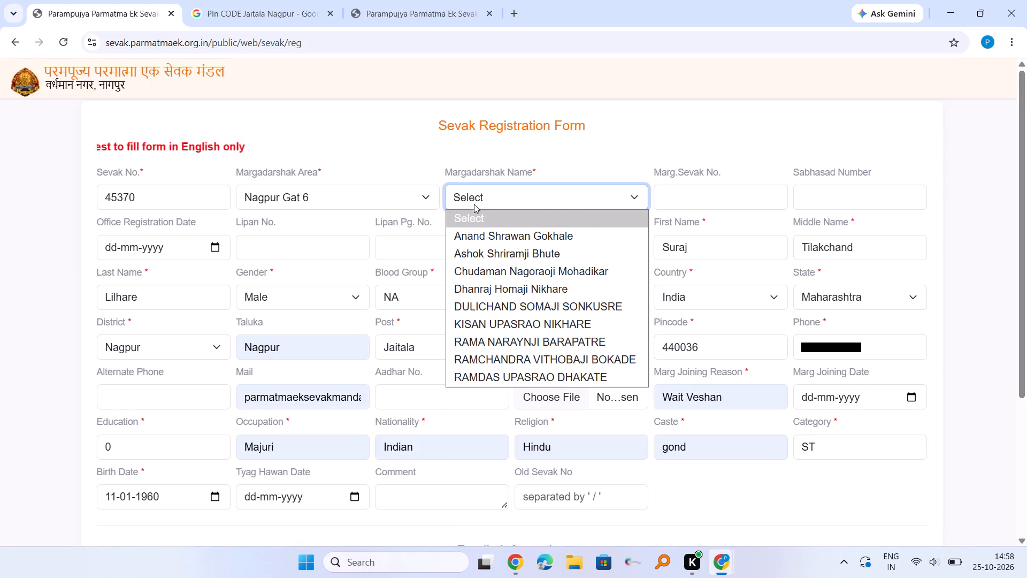
Change Margadarshak Area to Nagpur Gat 5 and check its Margadarshak names.
left_click(371, 203)
key("Up")
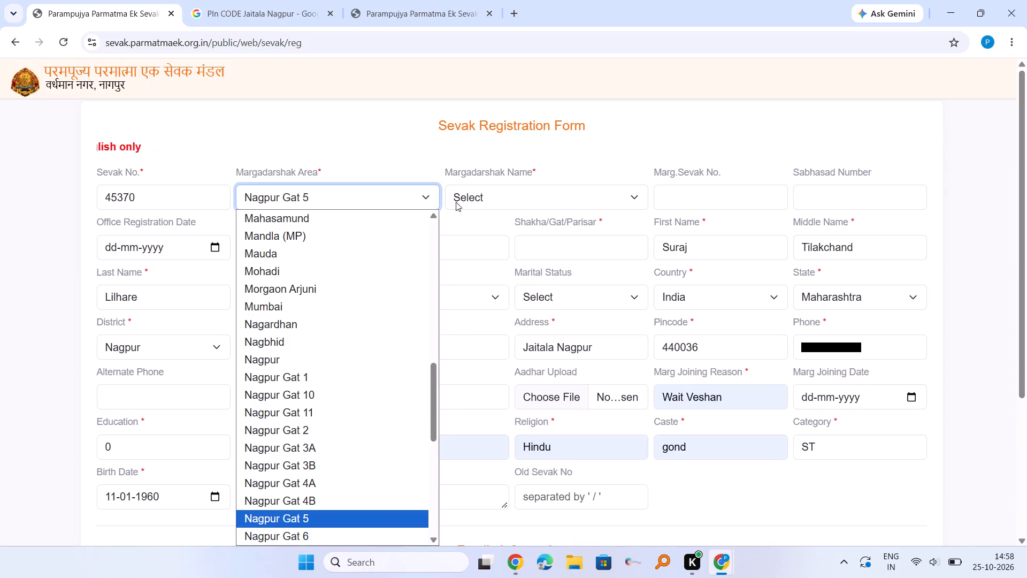
left_click(496, 203)
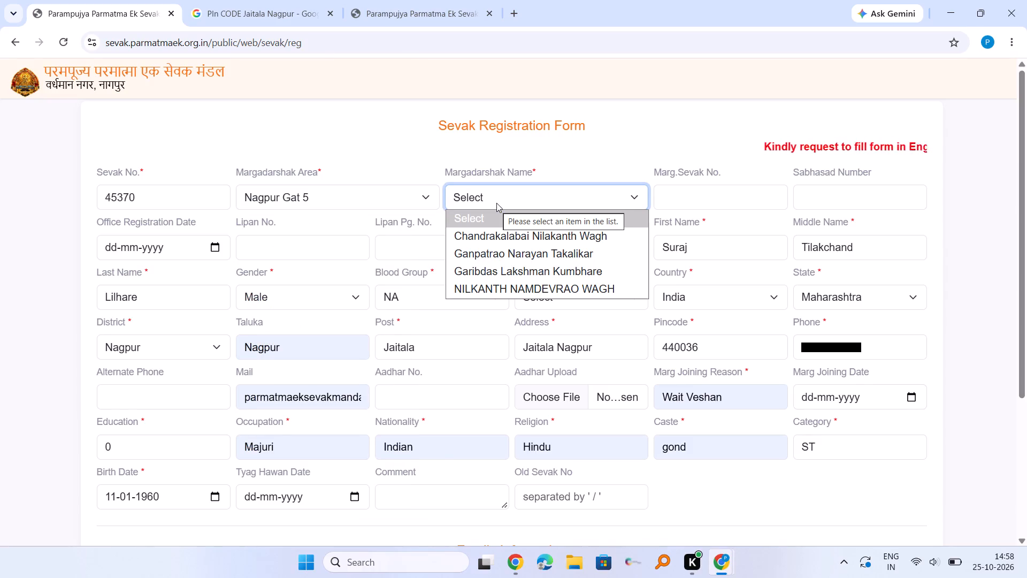
scroll(507, 248, "up", 3)
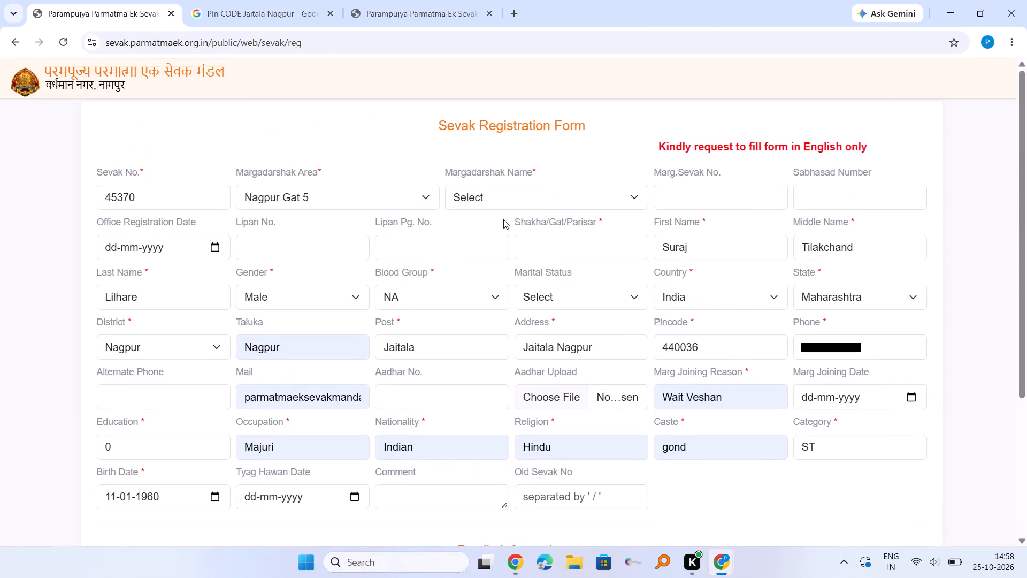
left_click(492, 206)
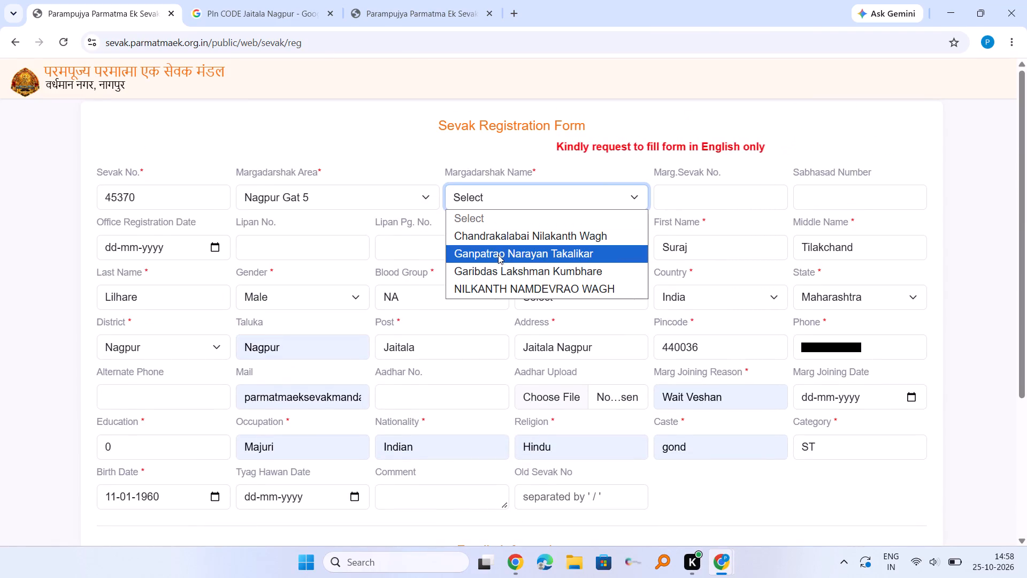
Check the Margadarshak names listed for Nagpur Gat 4B and for Nagpur Gat 4A.
left_click(352, 196)
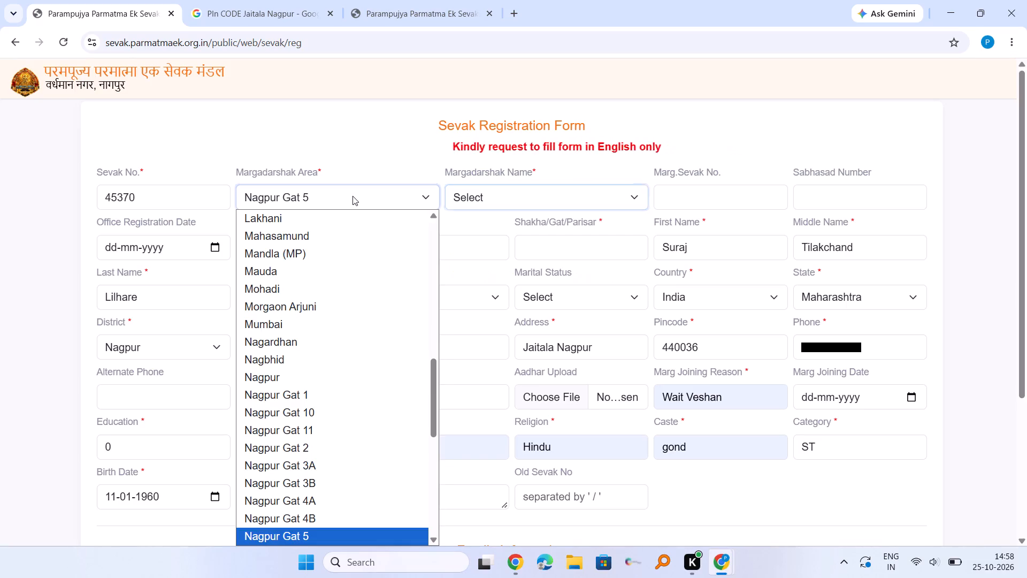
key("Up")
double_click(481, 199)
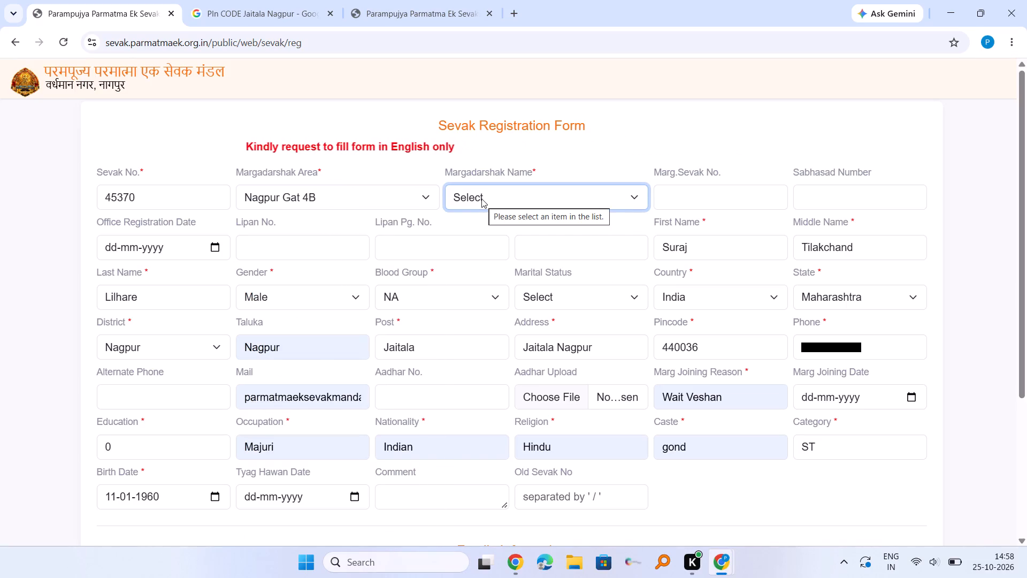
left_click(481, 199)
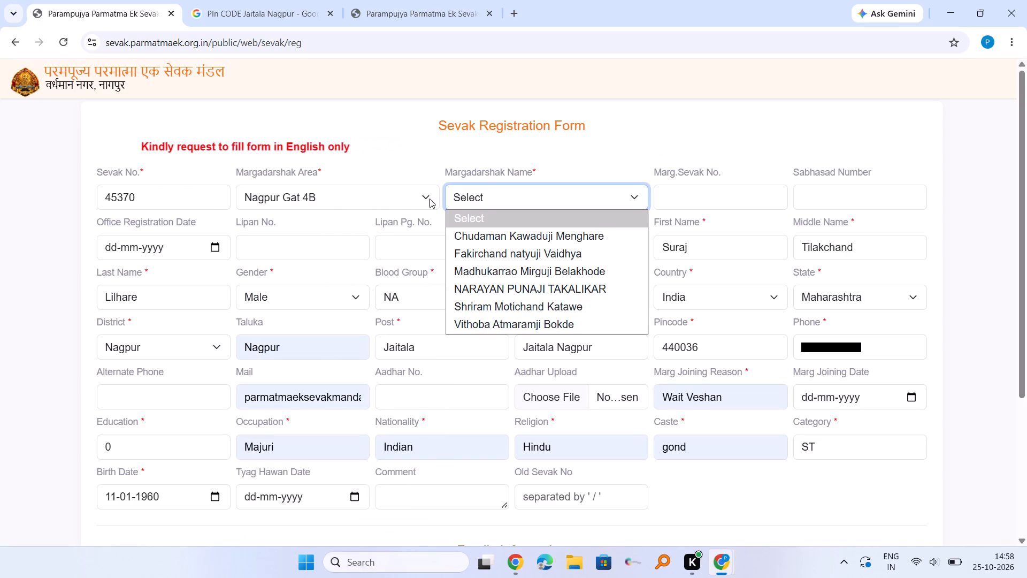
left_click(423, 192)
key("Up")
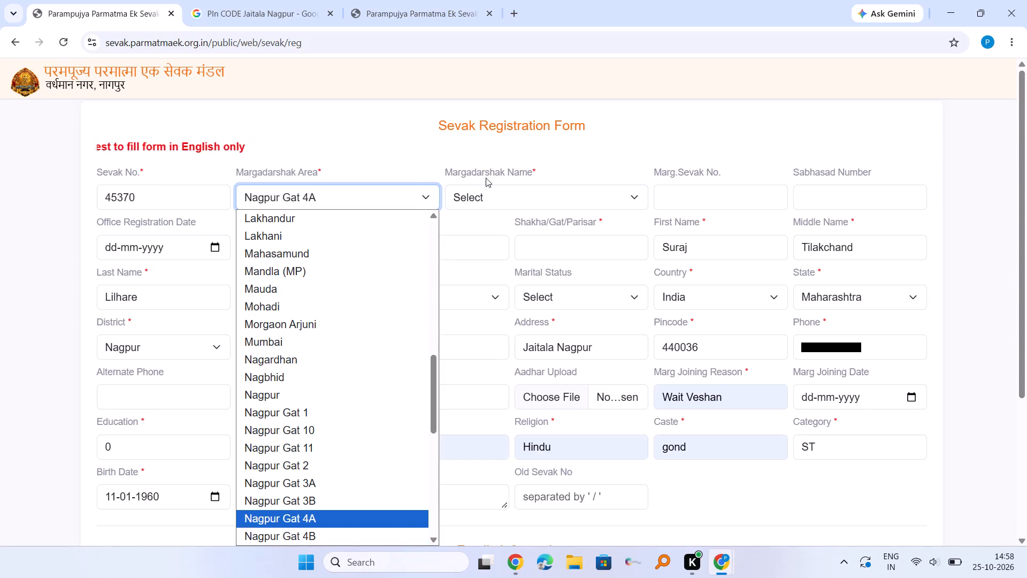
left_click(524, 191)
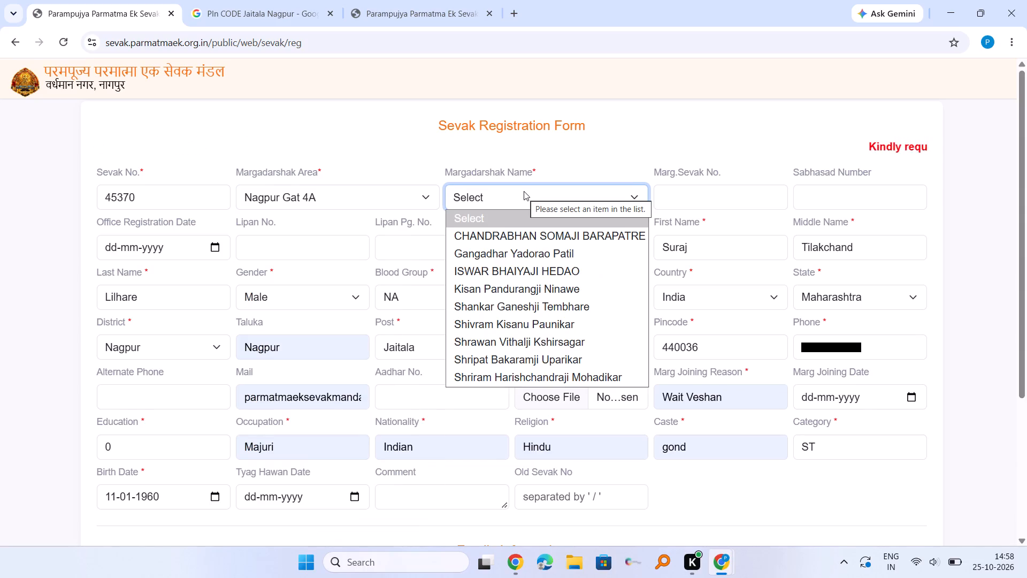
Check the Margadarshak names listed for Nagpur Gat 3B and for Nagpur Gat 3A.
left_click(390, 201)
key("Up")
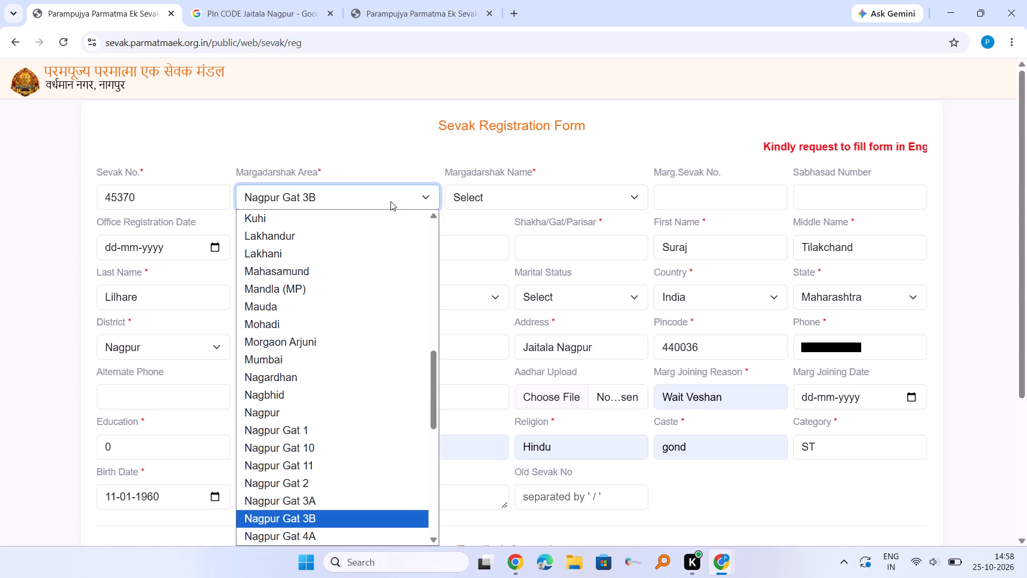
left_click(477, 194)
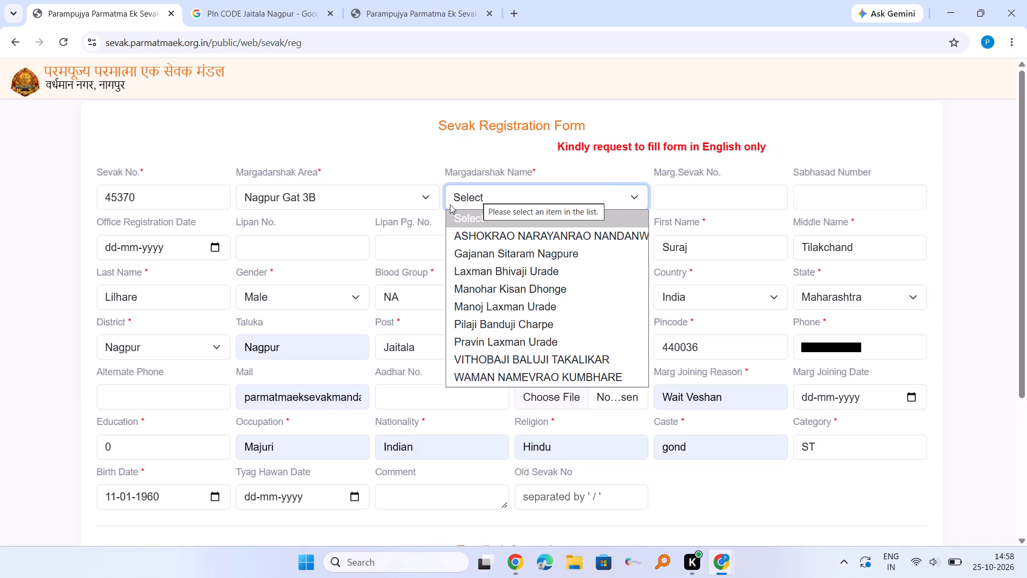
left_click(379, 210)
double_click(384, 194)
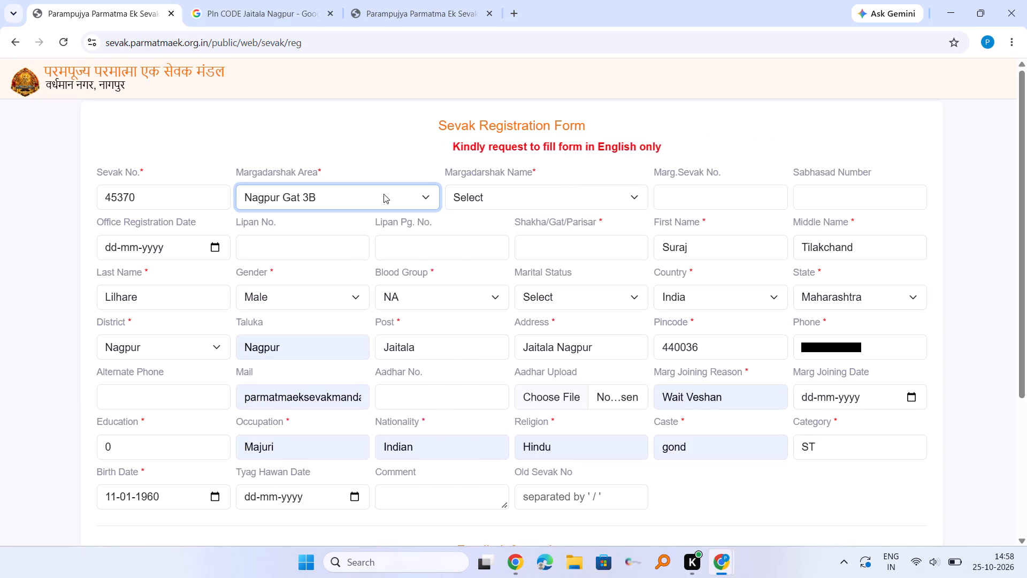
left_click(384, 194)
key("Up")
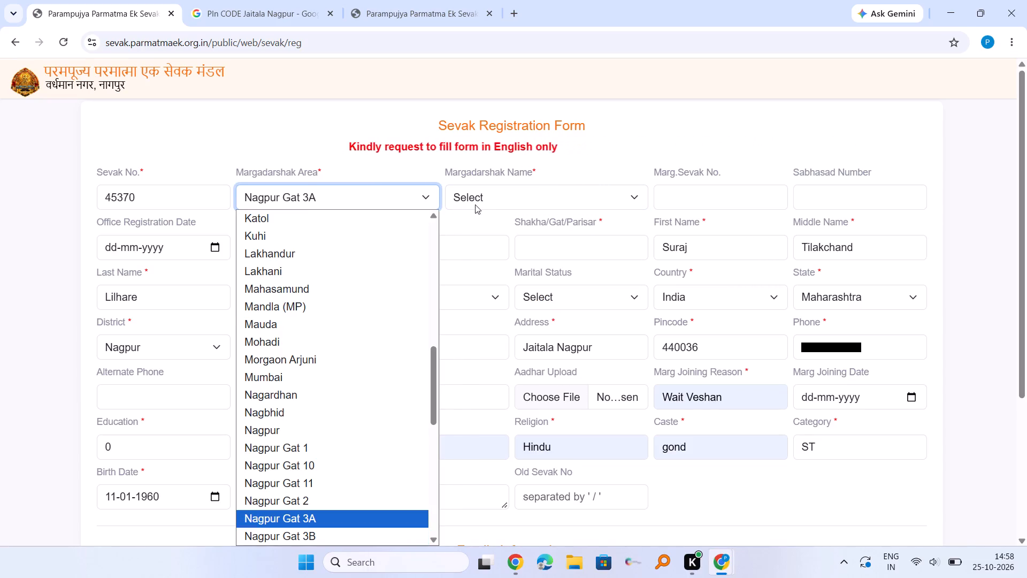
left_click(481, 203)
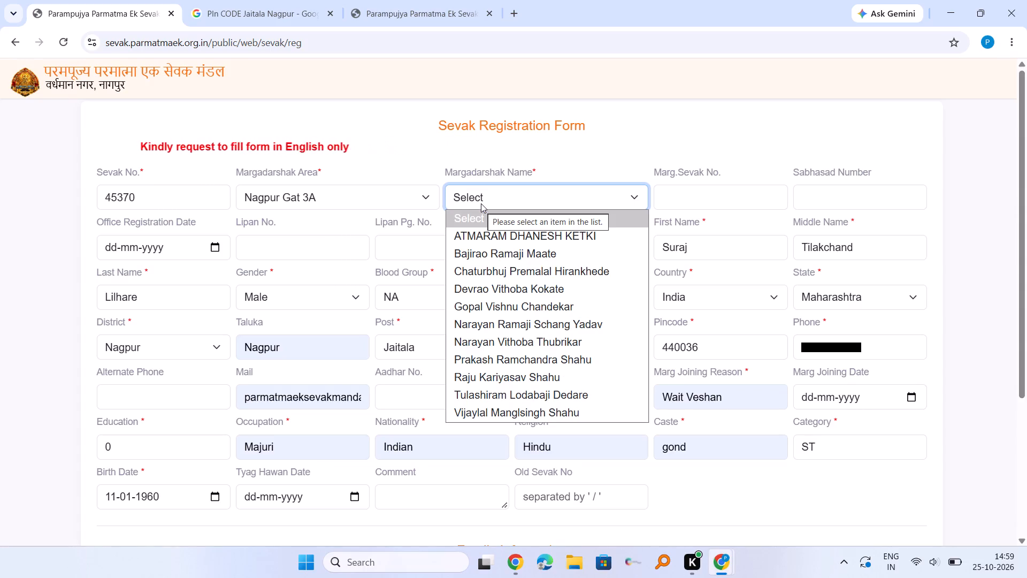
Change Margadarshak Area to Nagpur Gat 10 and check its Margadarshak names.
left_click(382, 187)
key("Up")
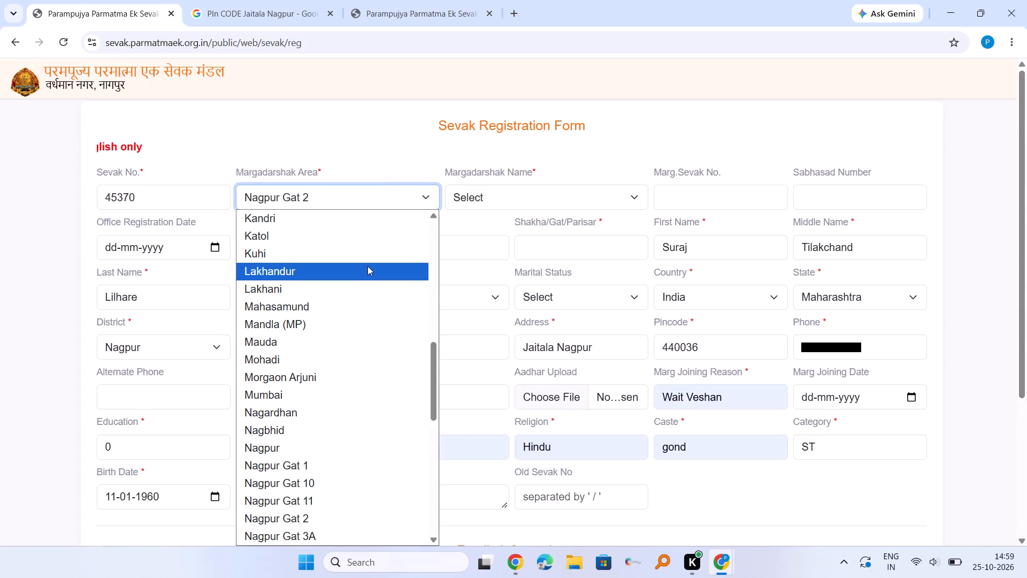
key("Down")
key("Down")
key("Down")
key("Down")
key("Down")
key("Down")
key("Down")
key("Down")
key("Down")
key("Down")
key("Down")
key("Down")
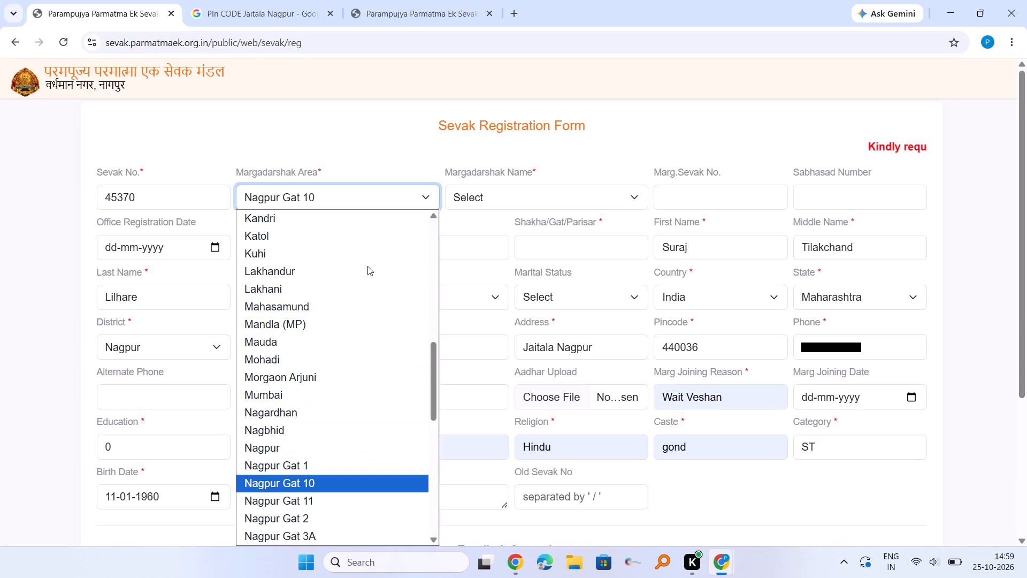
left_click(517, 193)
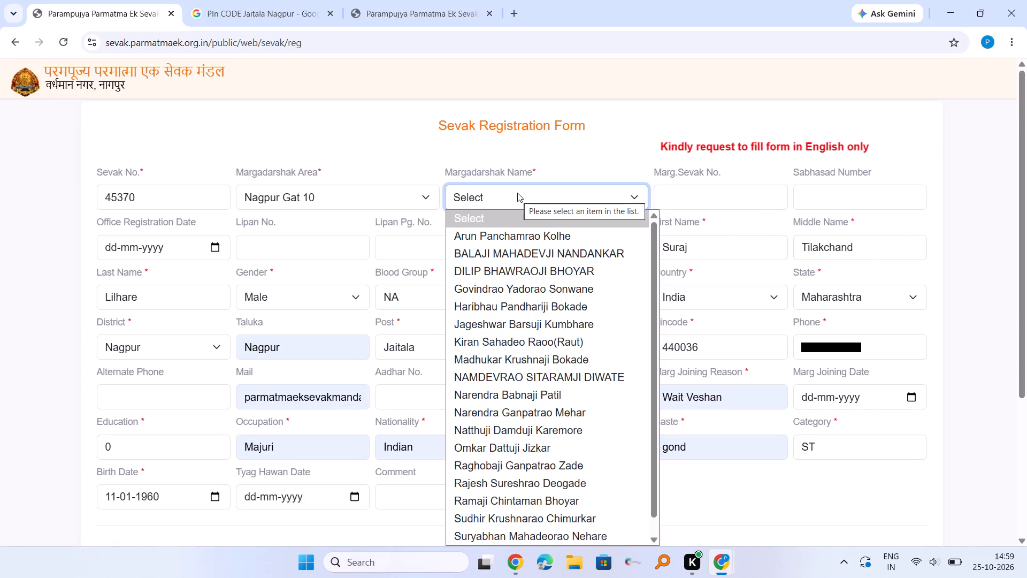
Set Margadarshak Area to Nagpur Gat 11 and choose the Margadarshak whose first name is Ganpat.
left_click(375, 202)
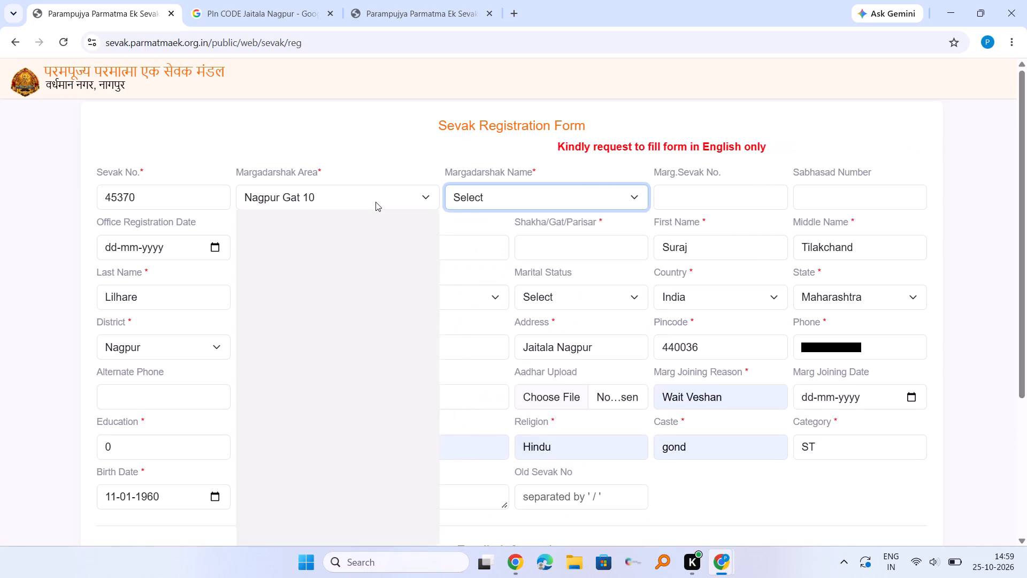
key("Down")
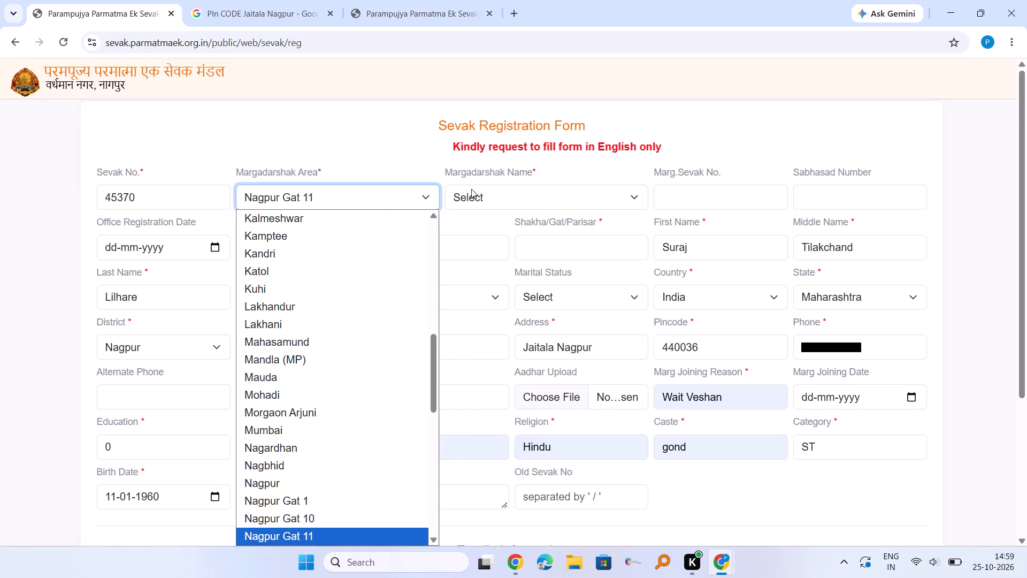
left_click(471, 189)
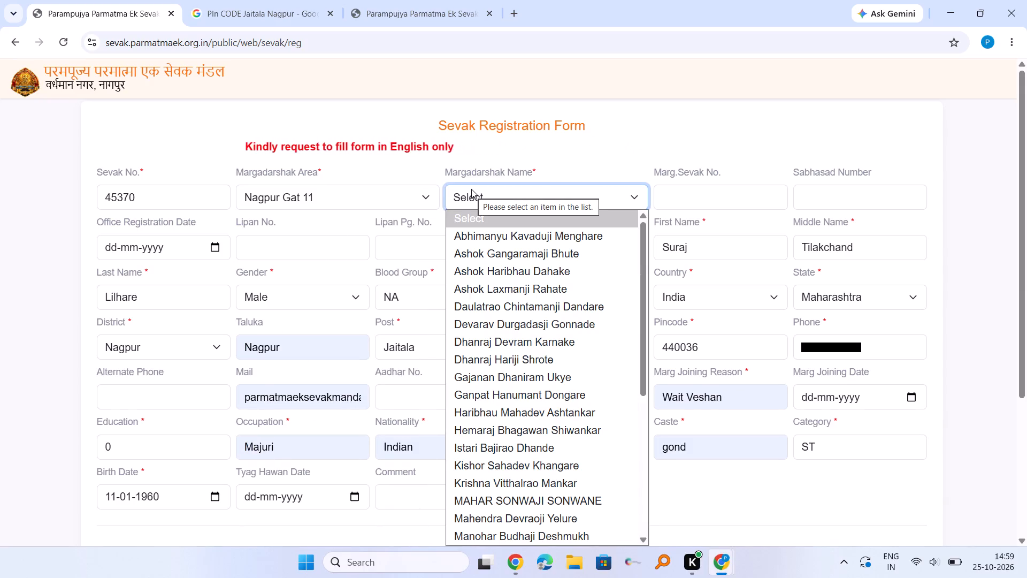
left_click(495, 399)
Fill in Shakha/Gat/Parisar with the suggested entry Nagpur.
scroll(495, 399, "down", 2)
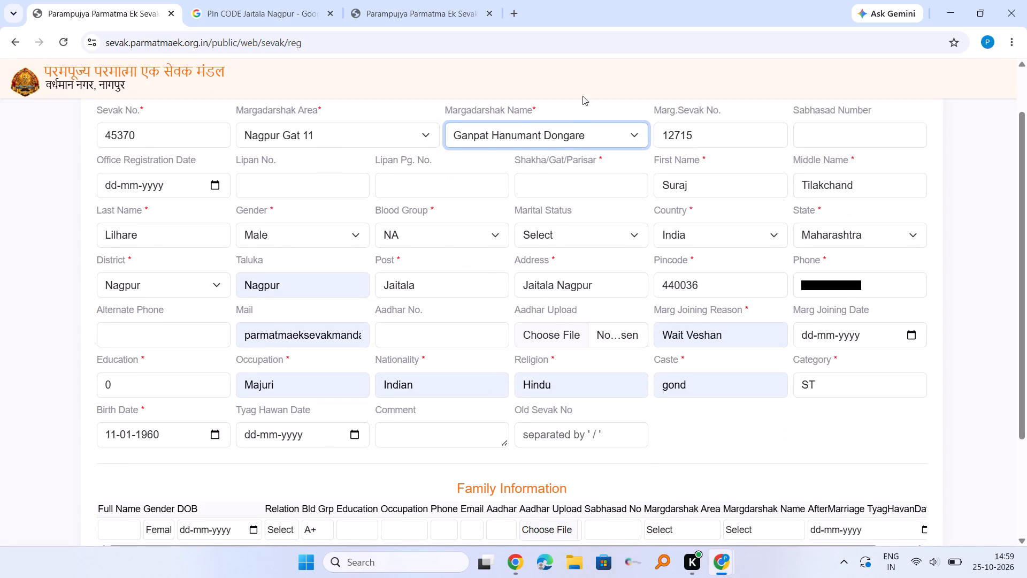
left_click(542, 181)
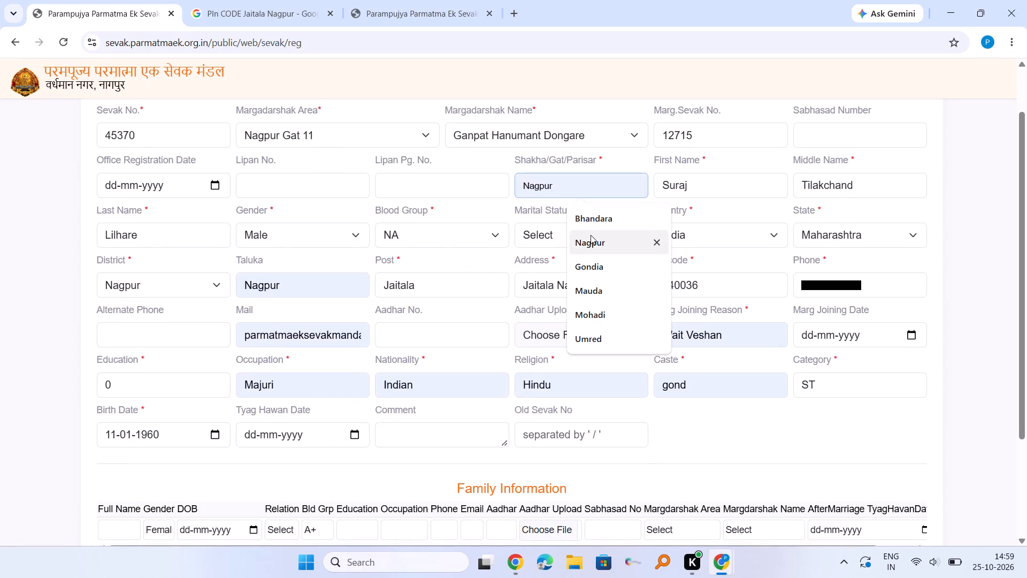
left_click(591, 235)
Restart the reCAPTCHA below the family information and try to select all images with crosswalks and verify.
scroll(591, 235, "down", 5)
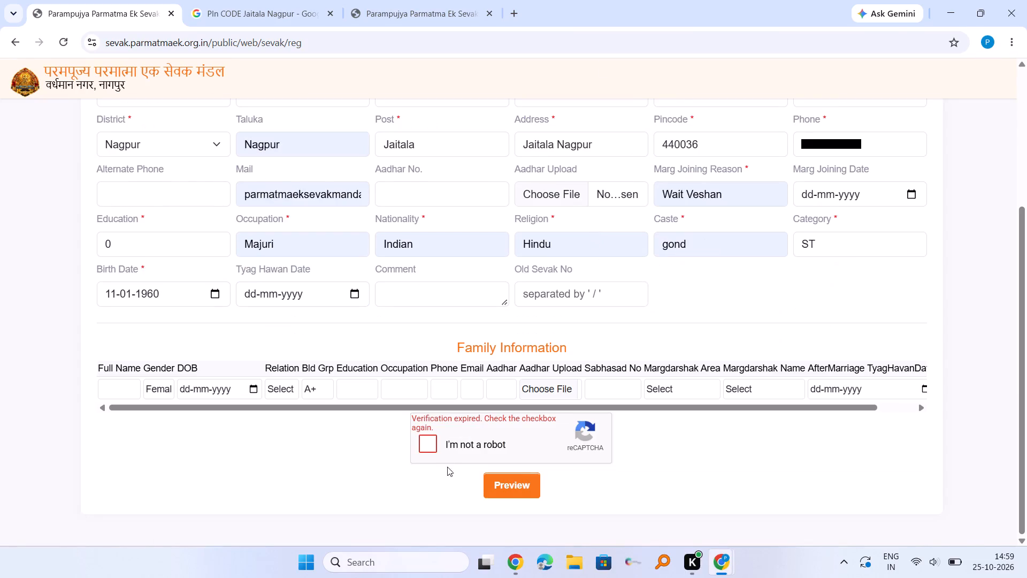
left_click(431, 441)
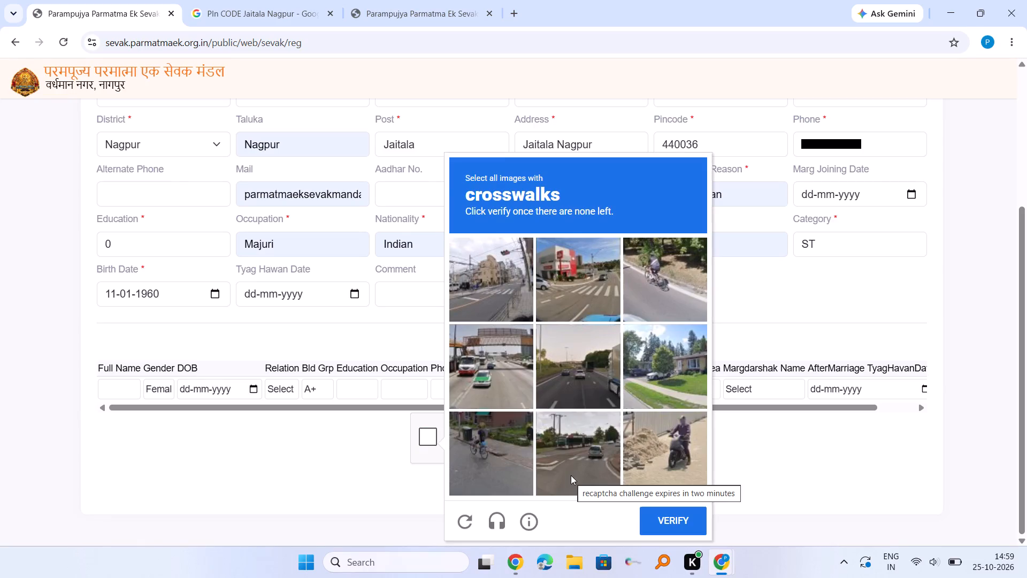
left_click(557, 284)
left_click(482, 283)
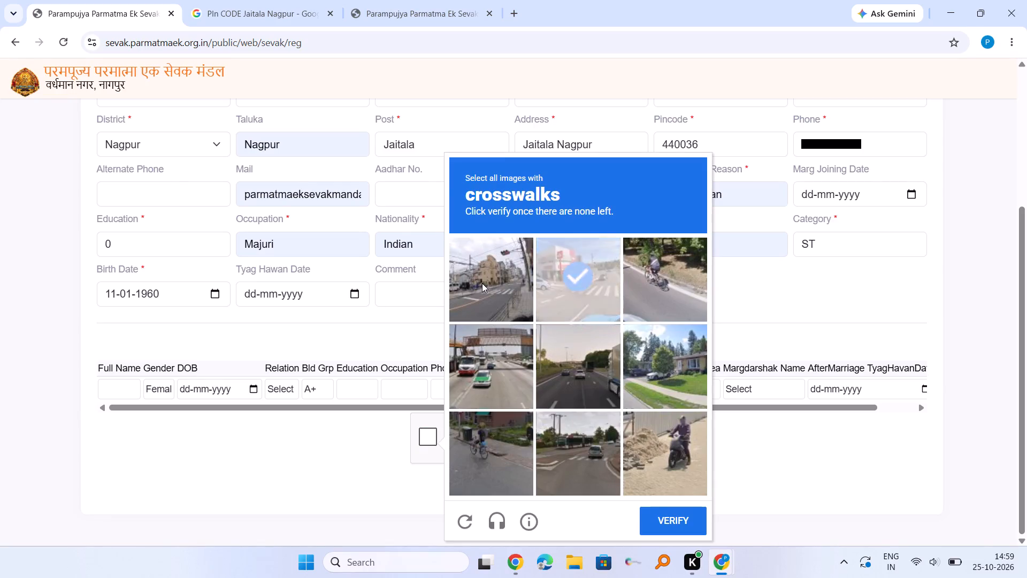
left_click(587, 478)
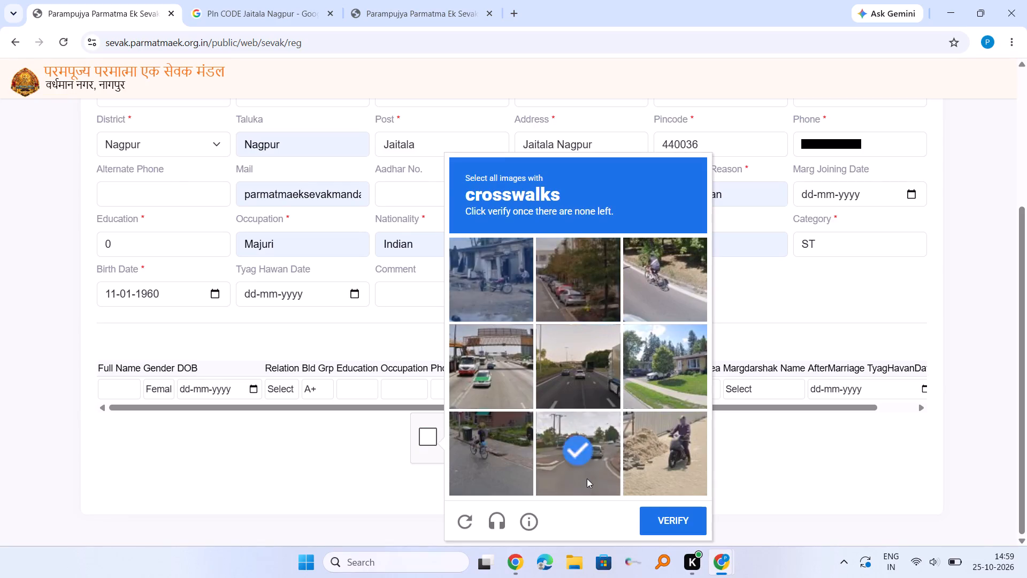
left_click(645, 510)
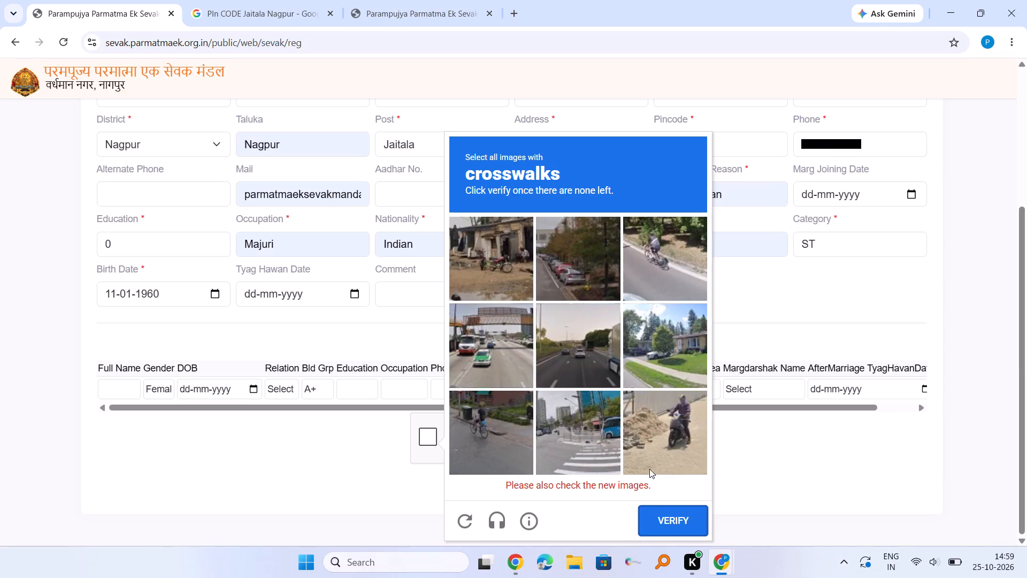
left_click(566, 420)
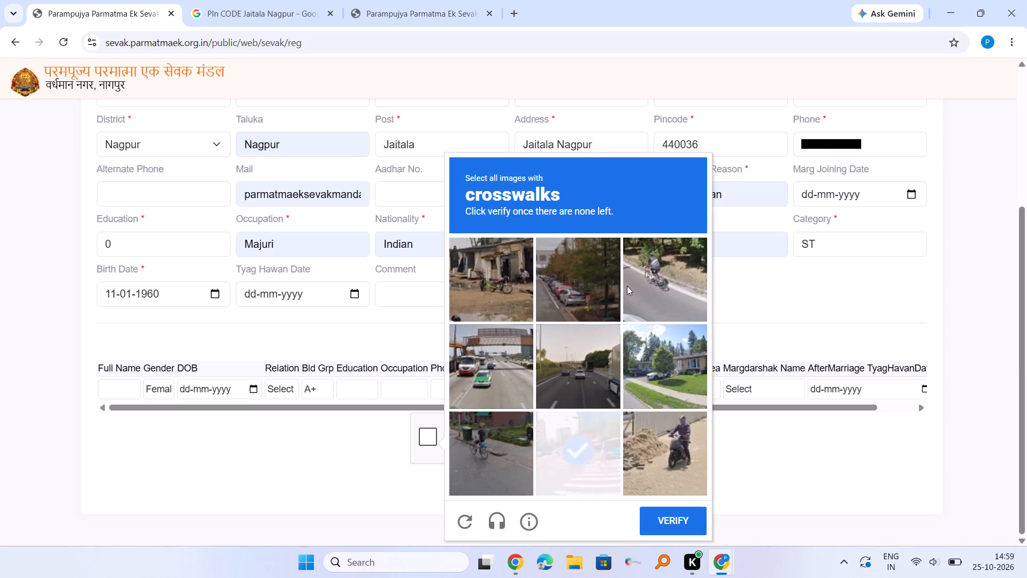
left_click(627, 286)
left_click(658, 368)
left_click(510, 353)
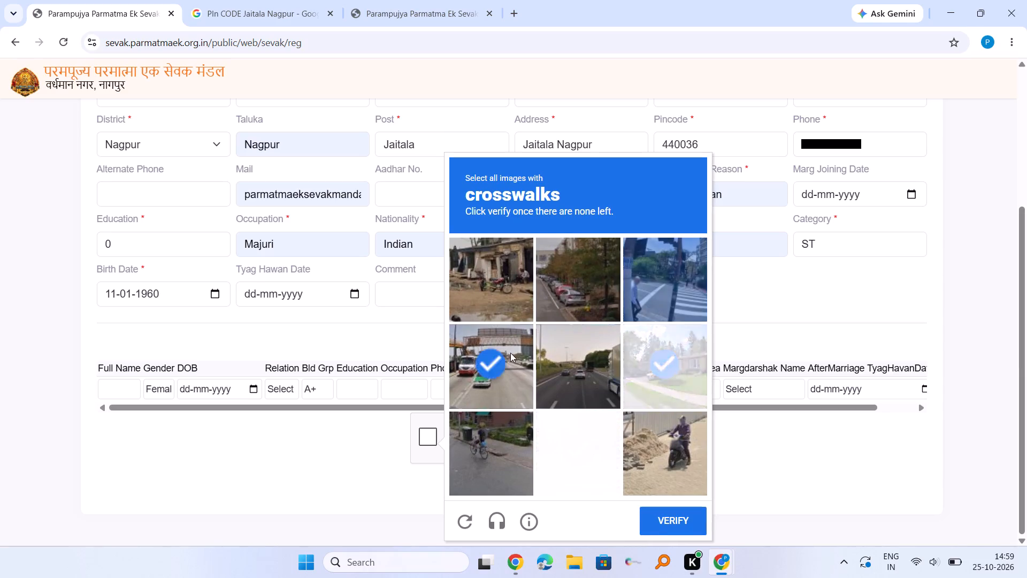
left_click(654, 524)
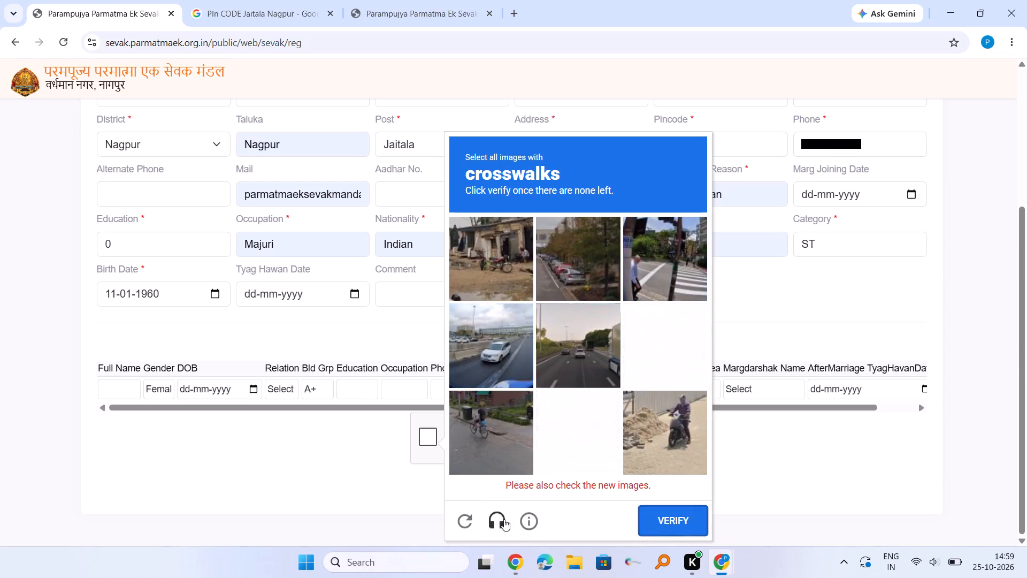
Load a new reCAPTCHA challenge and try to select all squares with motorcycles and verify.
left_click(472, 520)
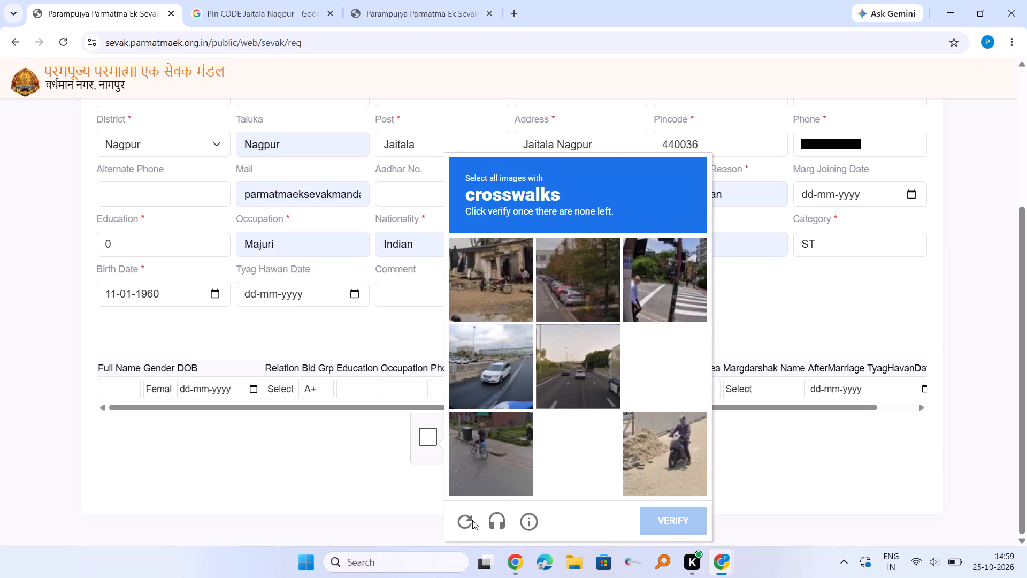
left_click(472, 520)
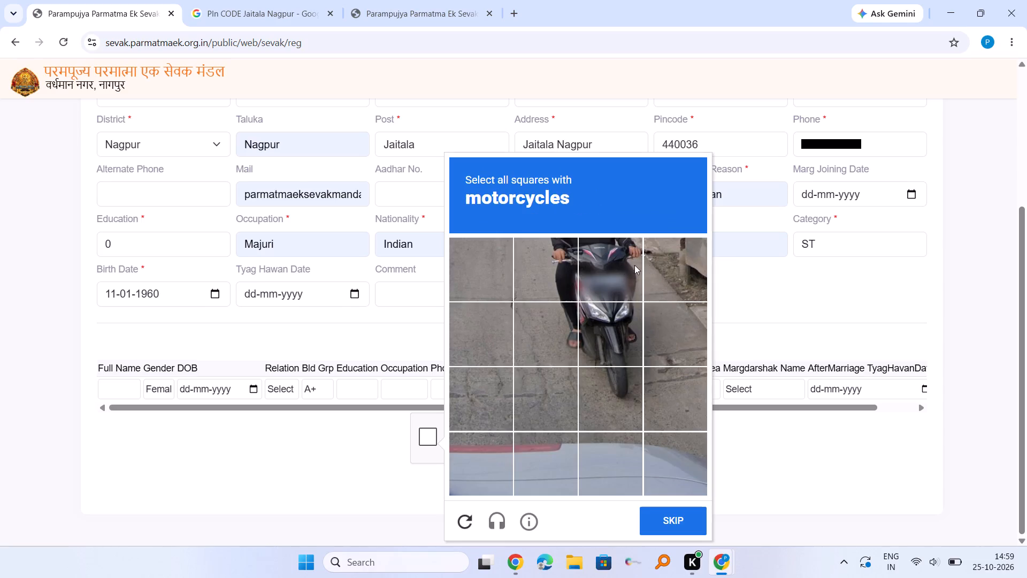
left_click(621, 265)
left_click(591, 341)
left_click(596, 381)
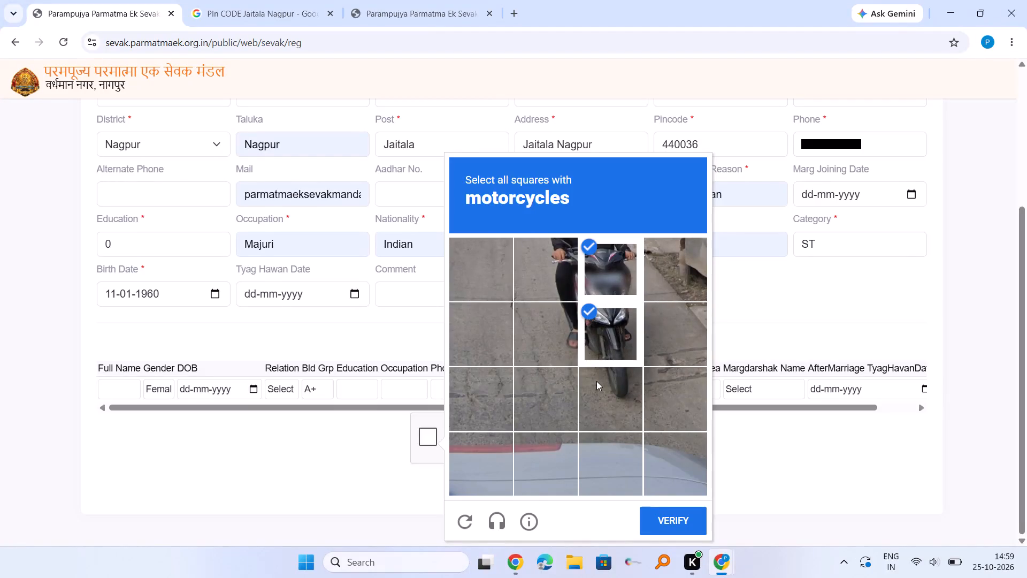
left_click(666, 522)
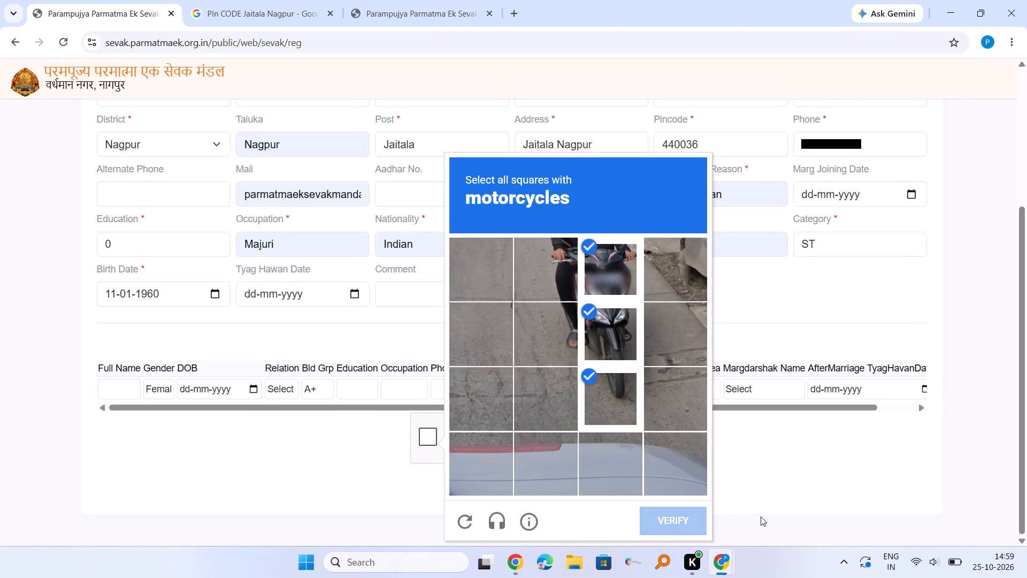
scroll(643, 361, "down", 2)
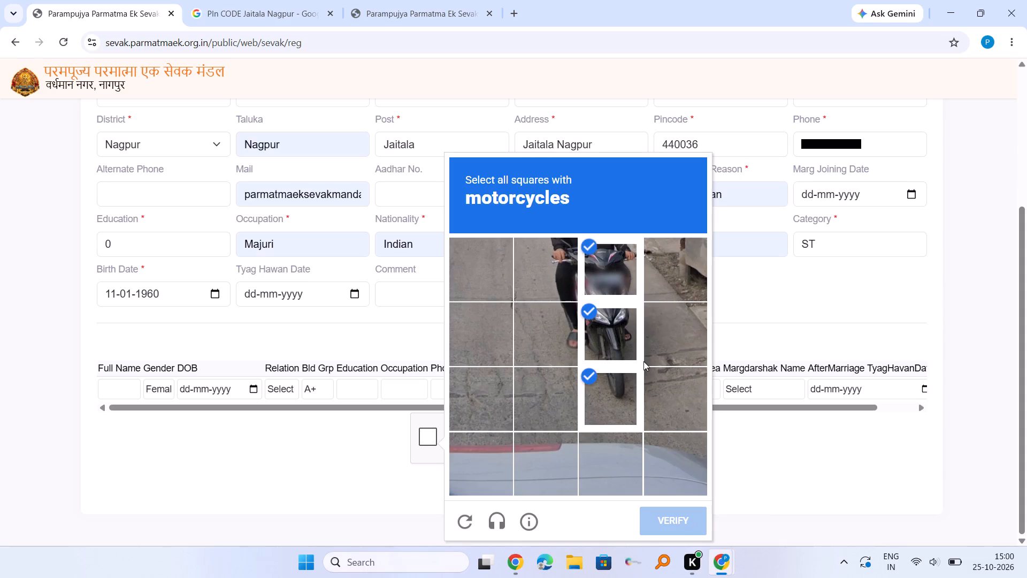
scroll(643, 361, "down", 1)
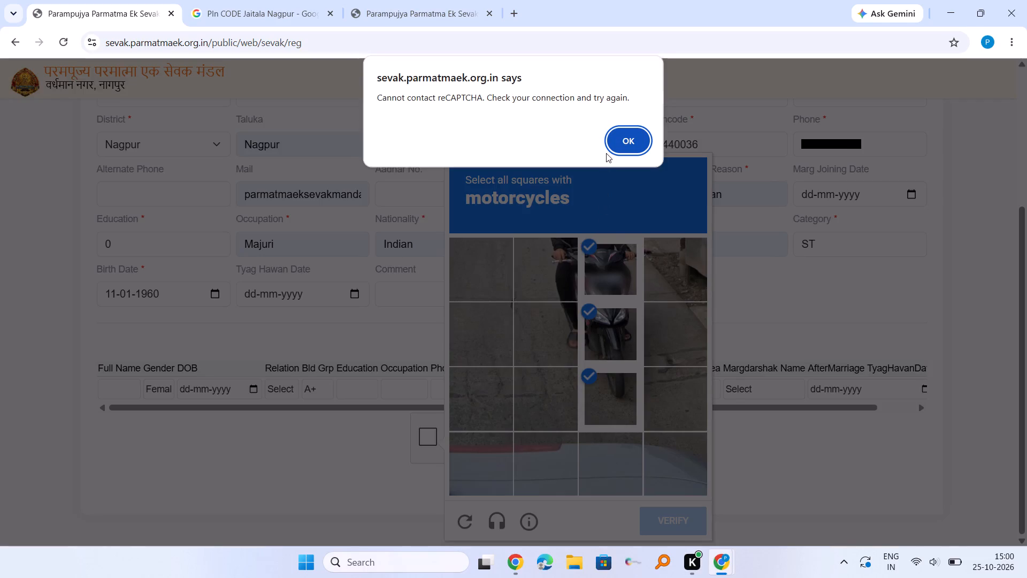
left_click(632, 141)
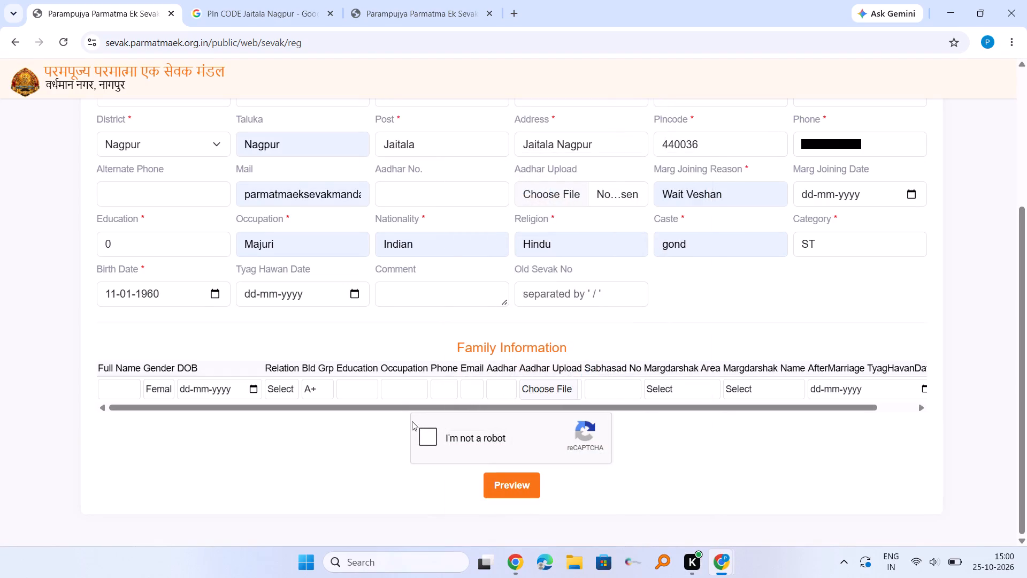
Restart the reCAPTCHA below the family information, select all squares with traffic lights and verify.
left_click(423, 437)
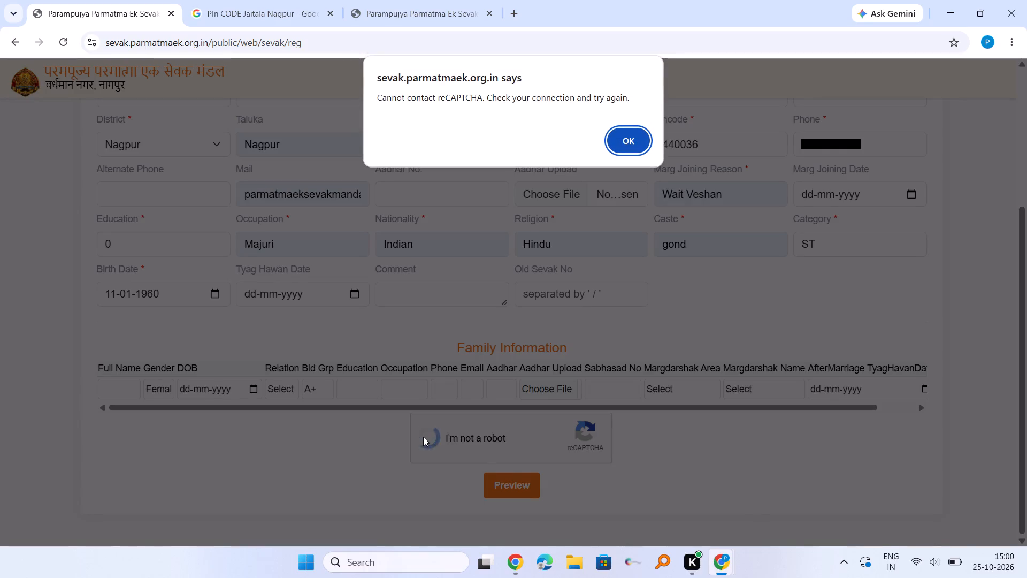
left_click(634, 150)
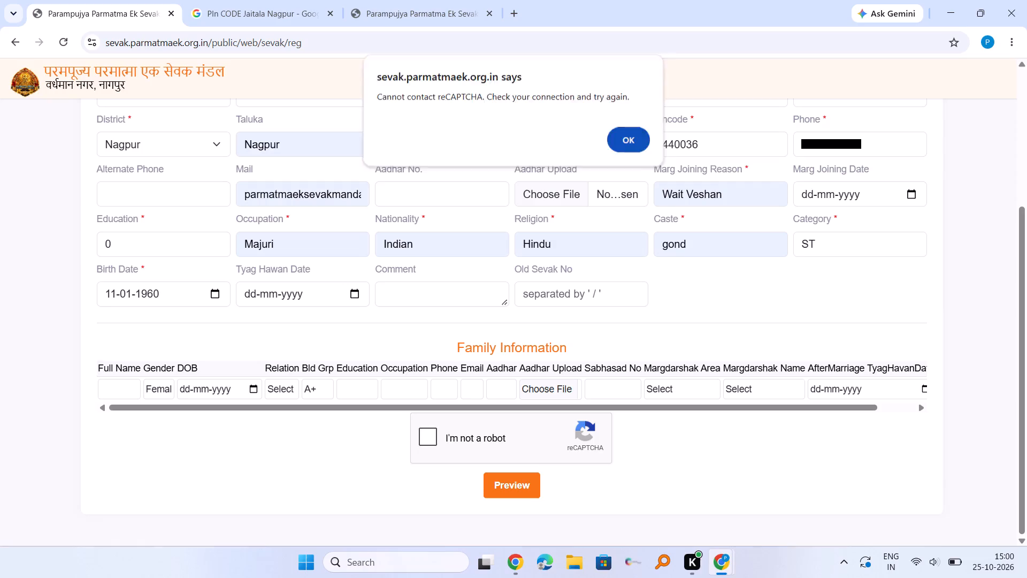
left_click(432, 436)
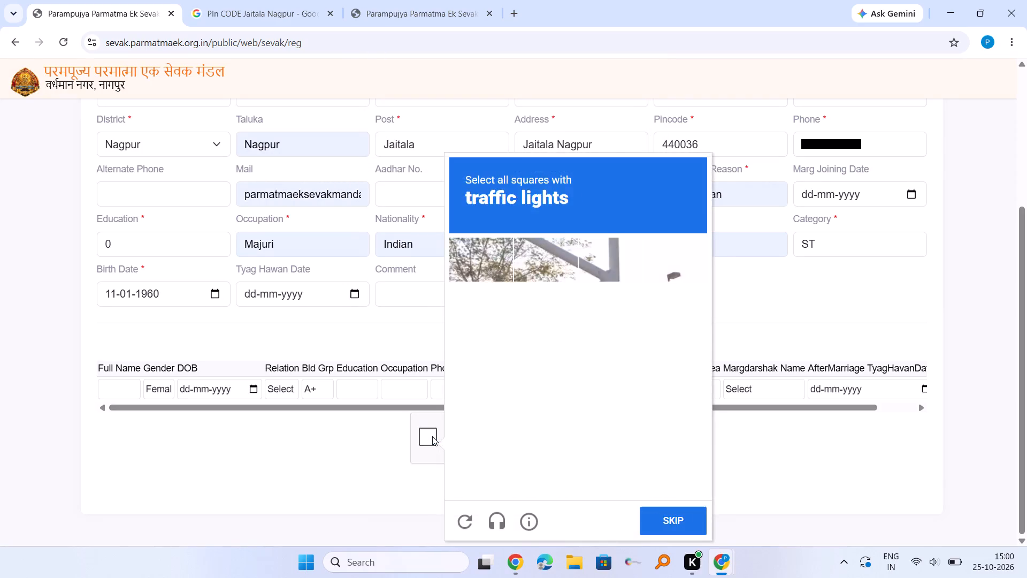
left_click(603, 336)
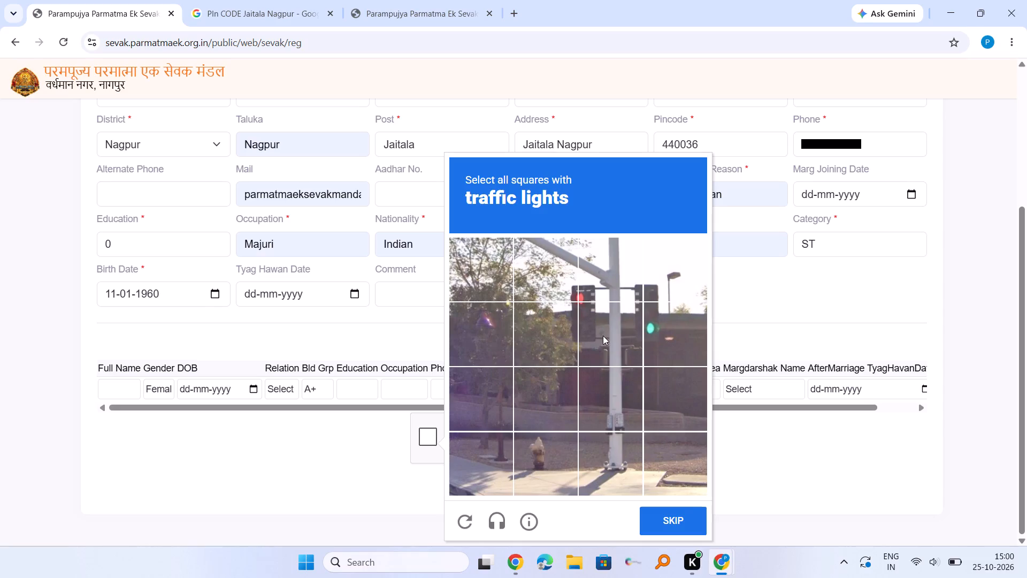
left_click(606, 295)
left_click(692, 348)
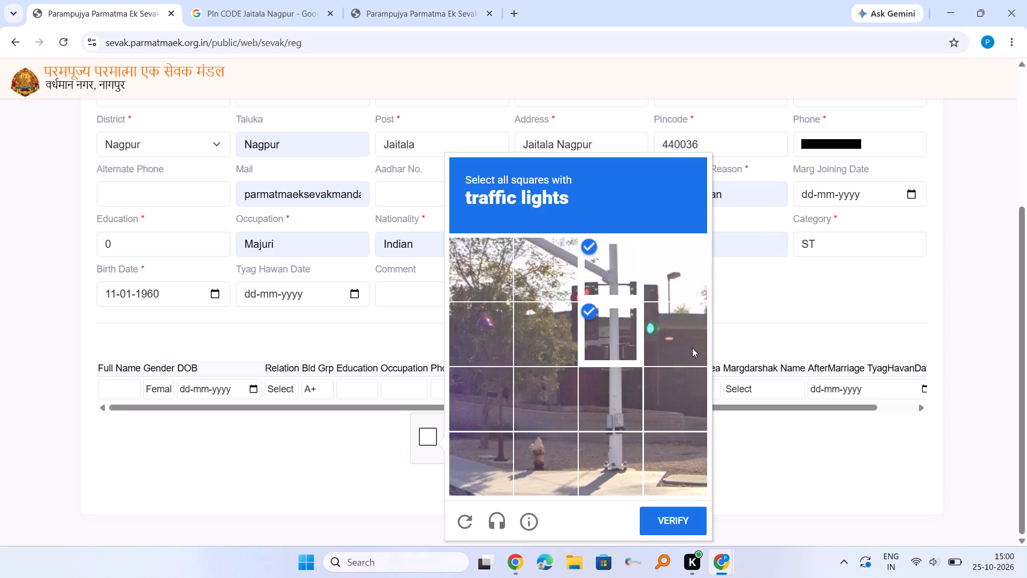
left_click(679, 300)
left_click(569, 333)
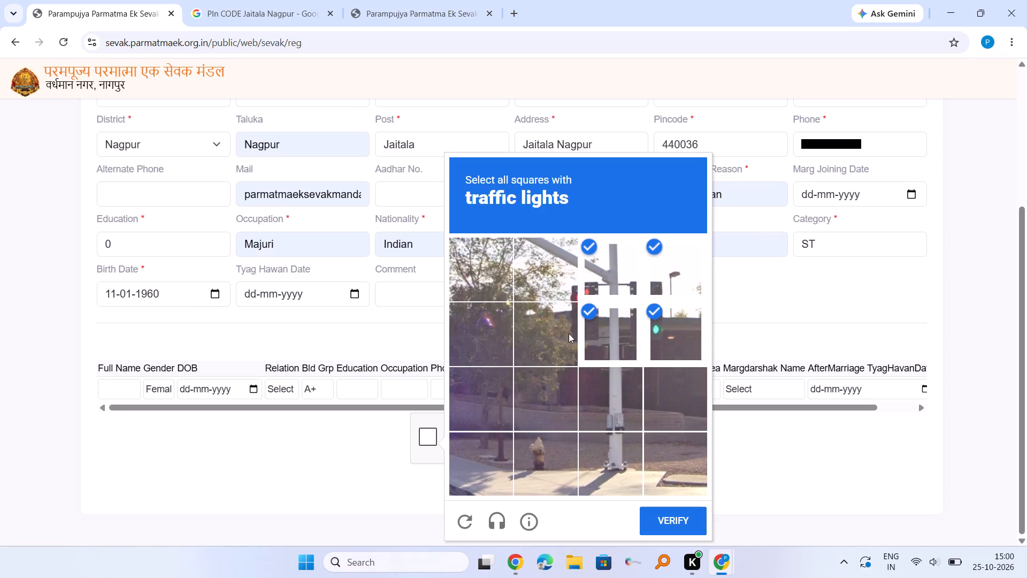
left_click(570, 298)
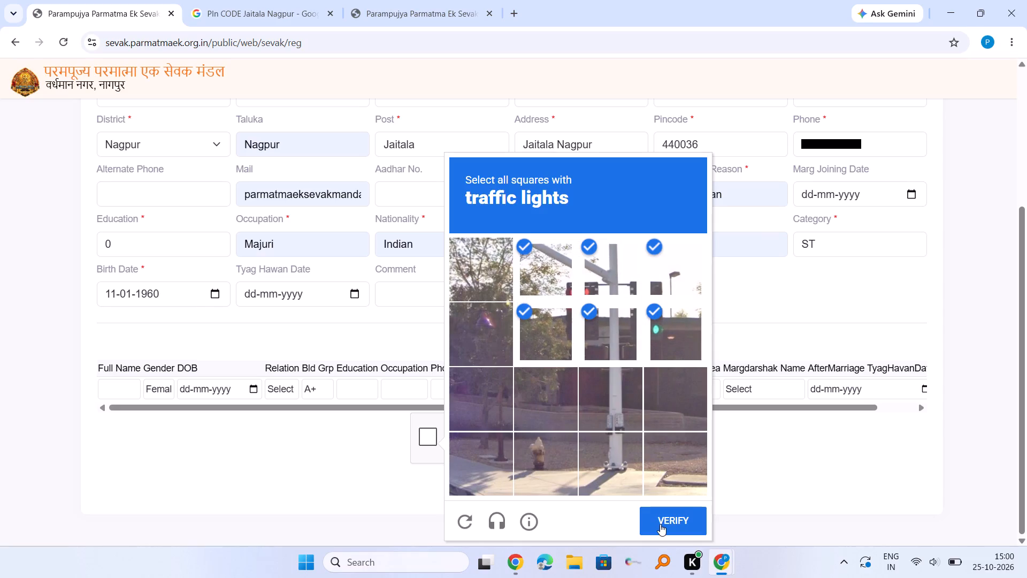
left_click(660, 524)
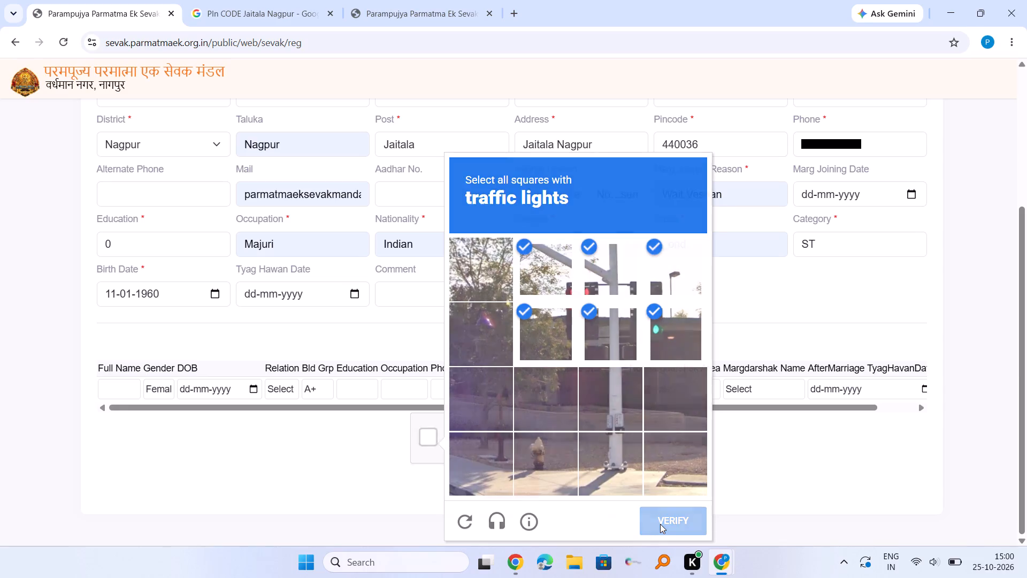
left_click(497, 478)
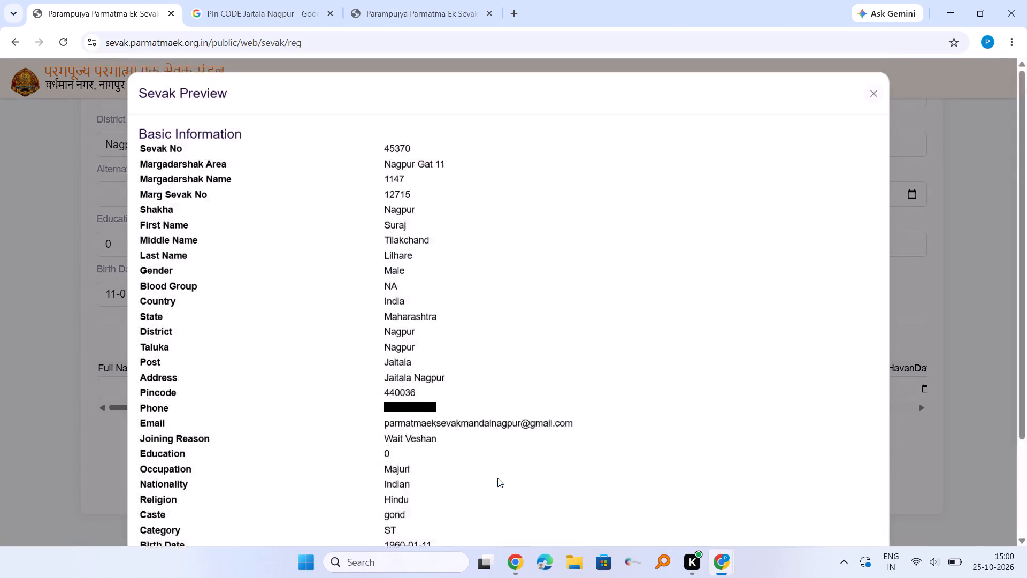
scroll(497, 478, "down", 4)
left_click(865, 503)
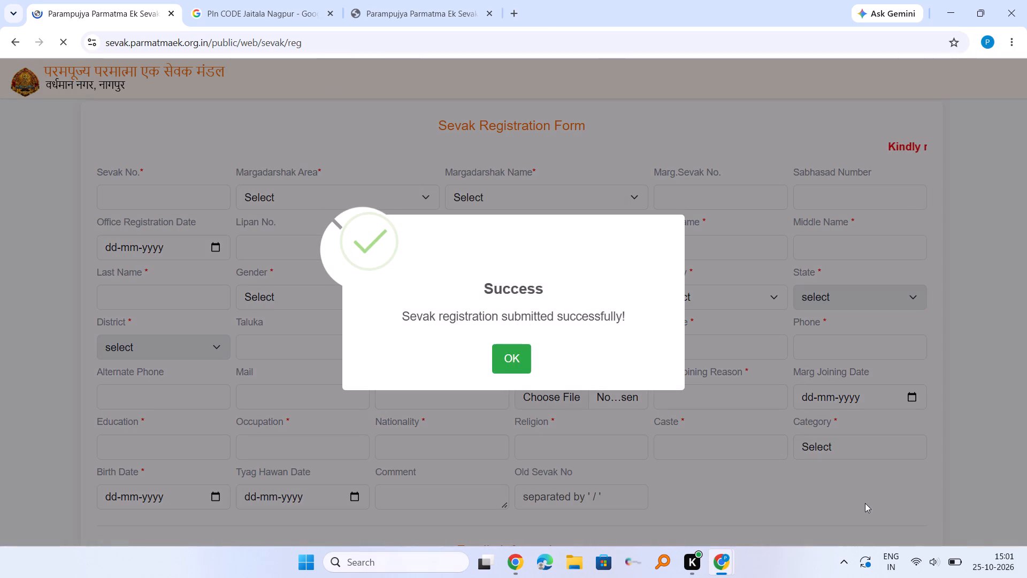
left_click(524, 359)
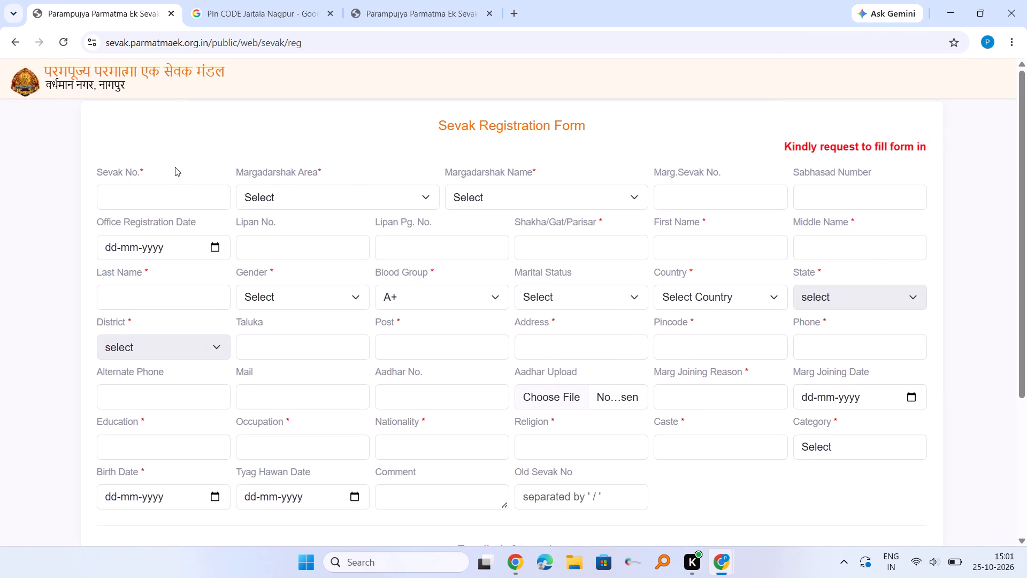
left_click(163, 202)
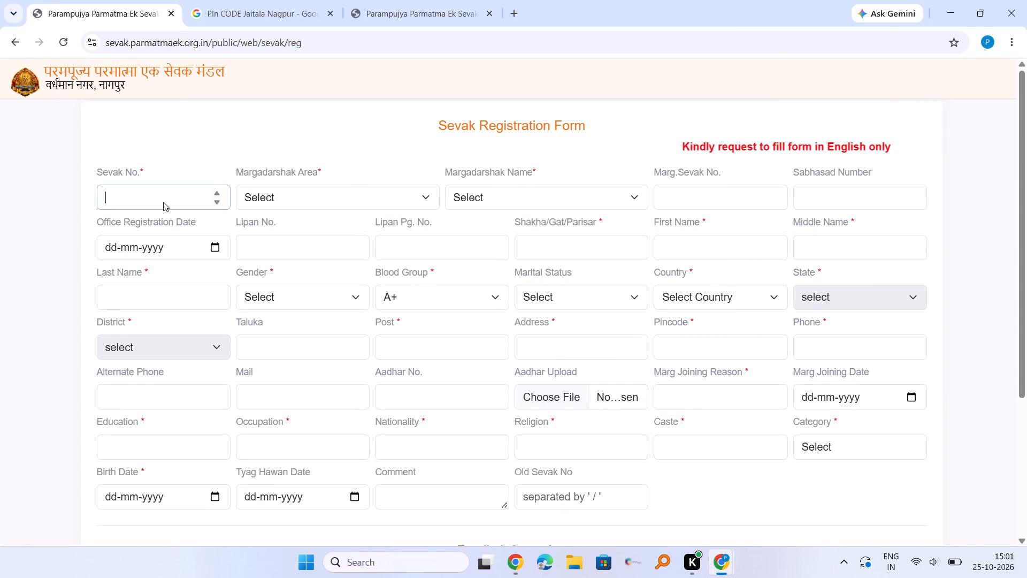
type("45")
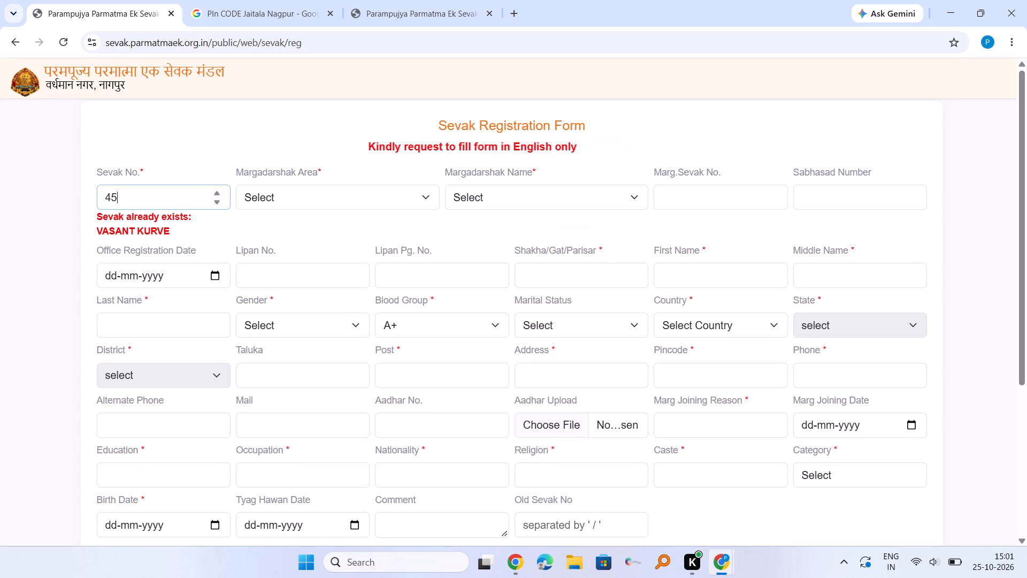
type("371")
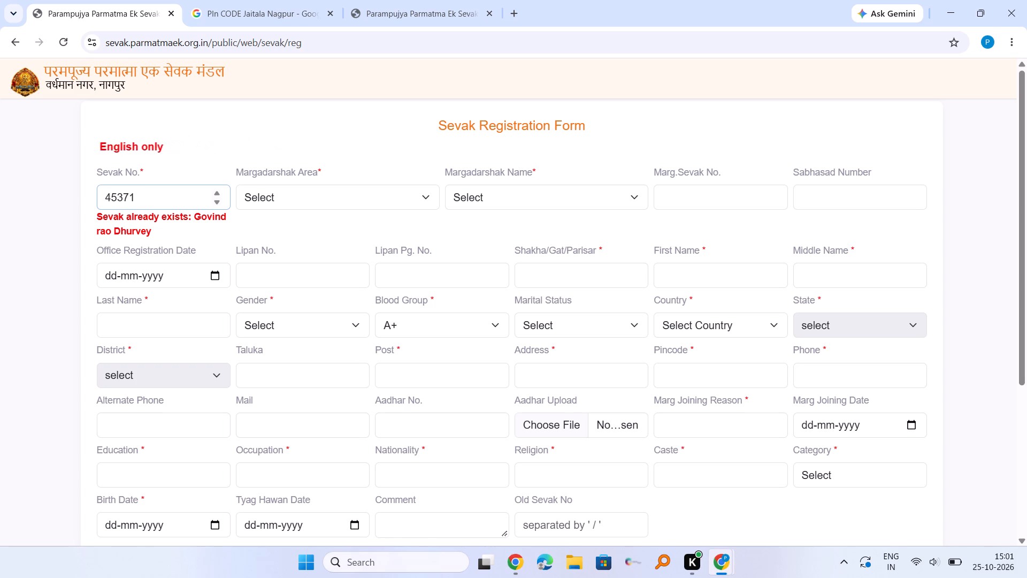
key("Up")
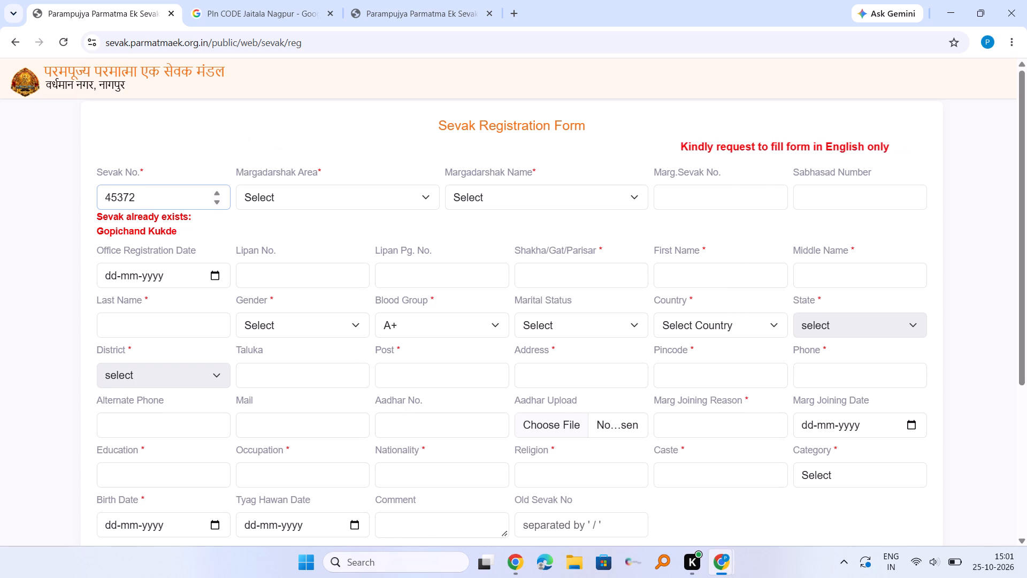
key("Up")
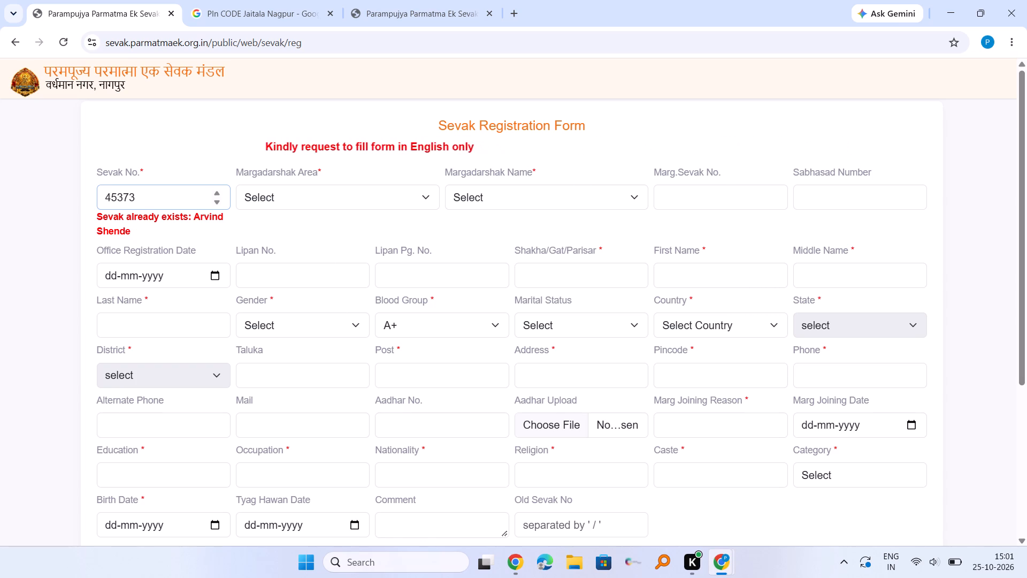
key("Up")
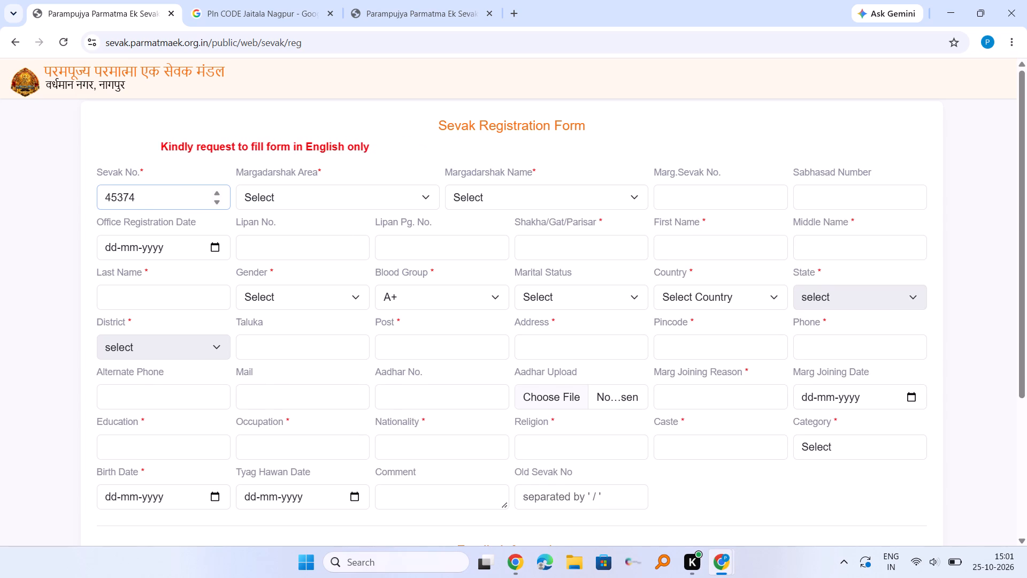
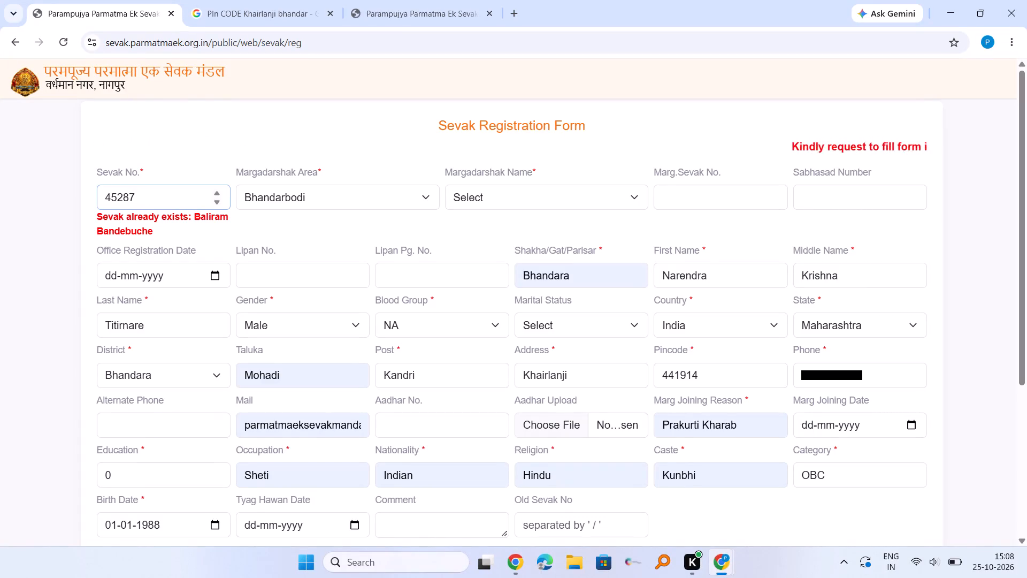
double_click(129, 194)
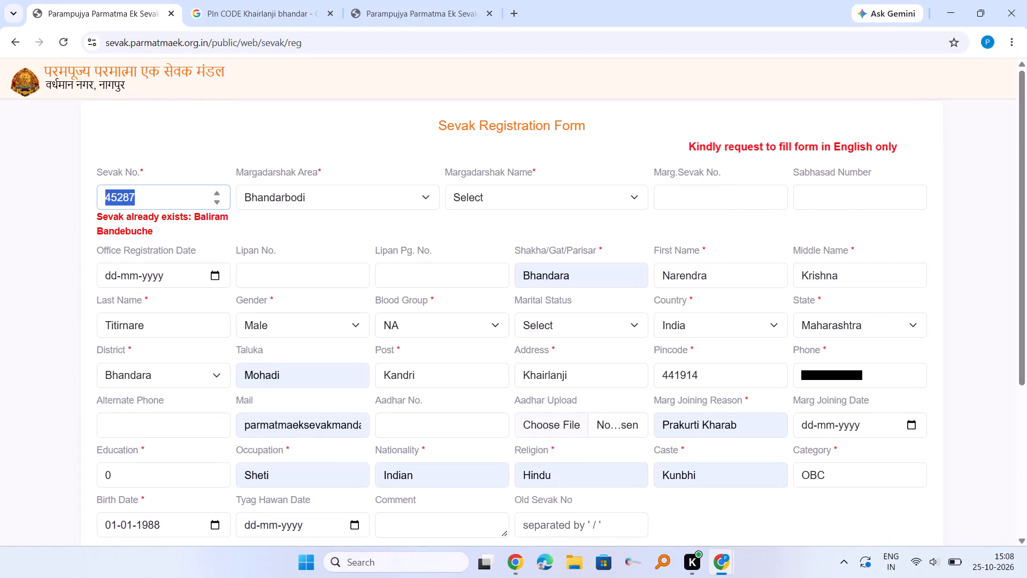
key("ctrl+c")
key("BackSpace")
key("ctrl+v")
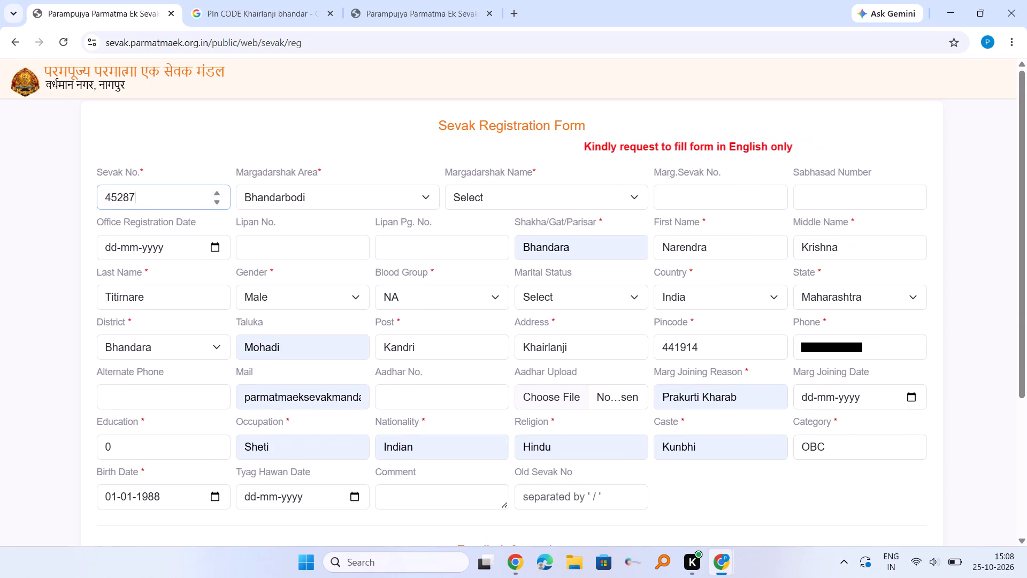
key("Return")
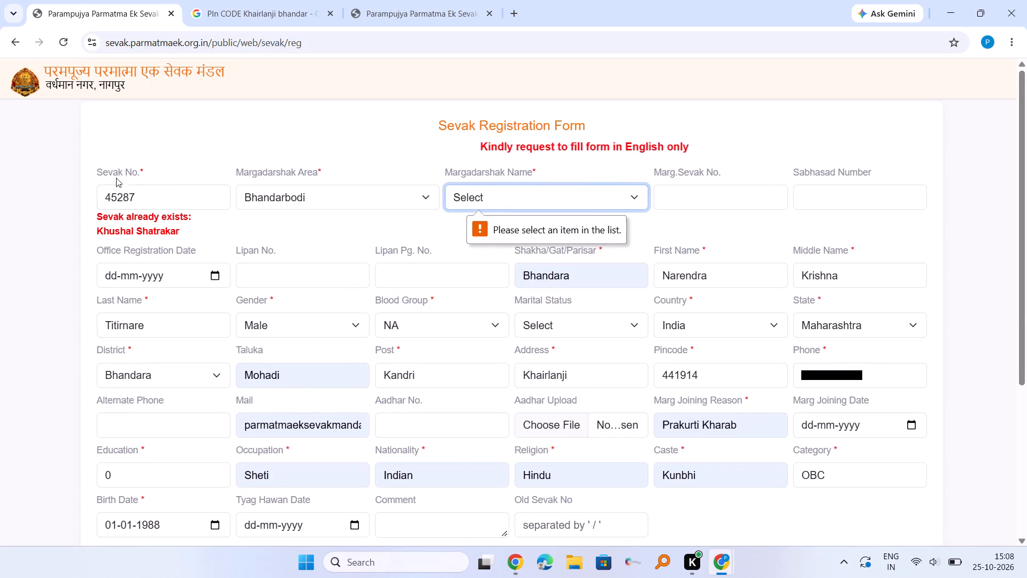
left_click(154, 193)
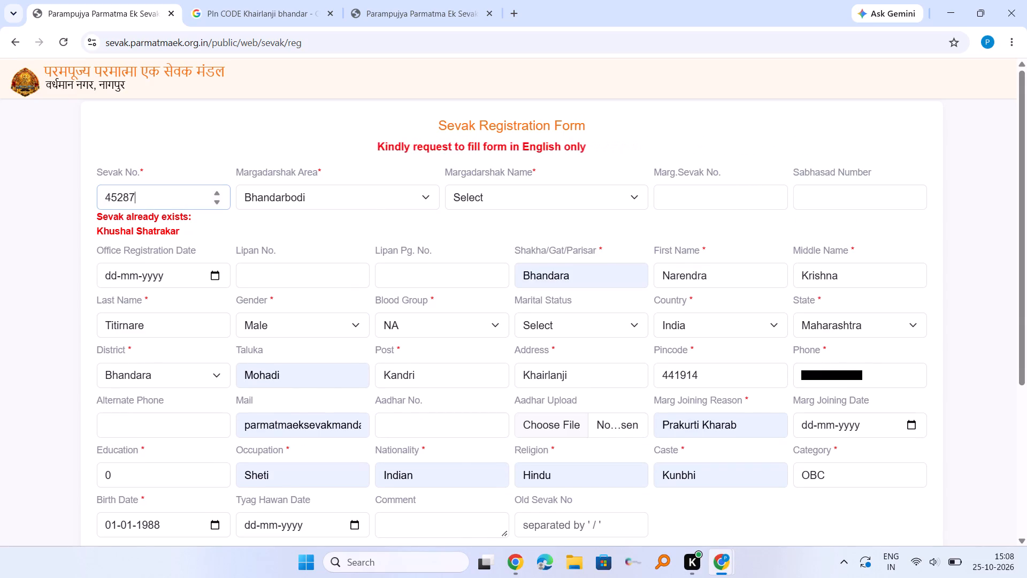